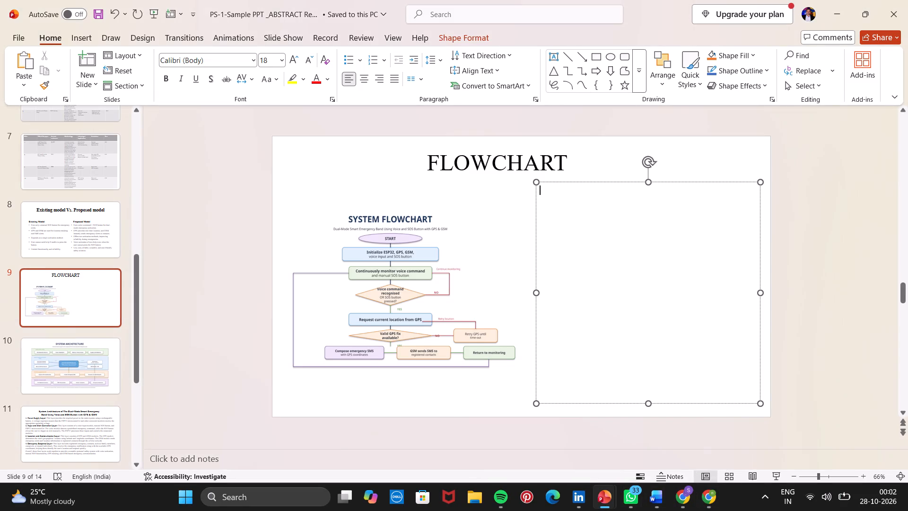
pyautogui.hotkey('ctrl', 'v')
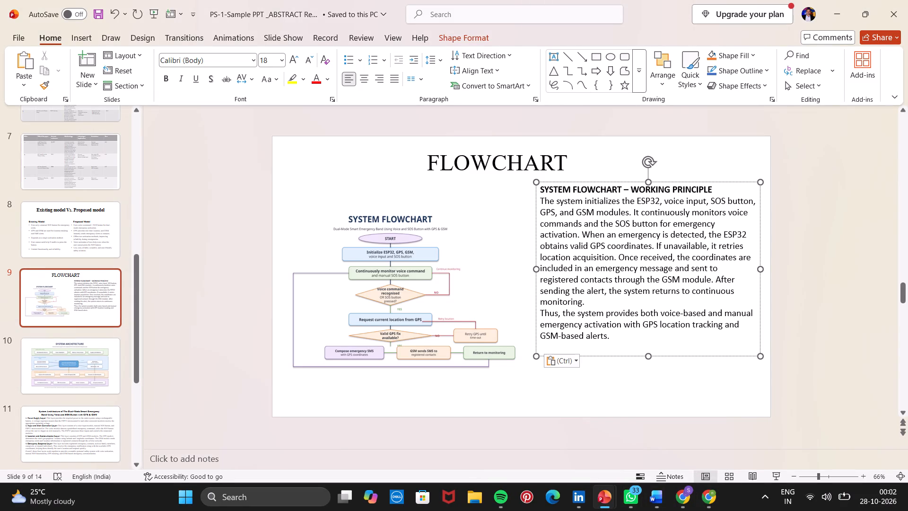
# Format all the pasted theory text as 20 pt Times New Roman with justified alignment.
pyautogui.click(606, 339)
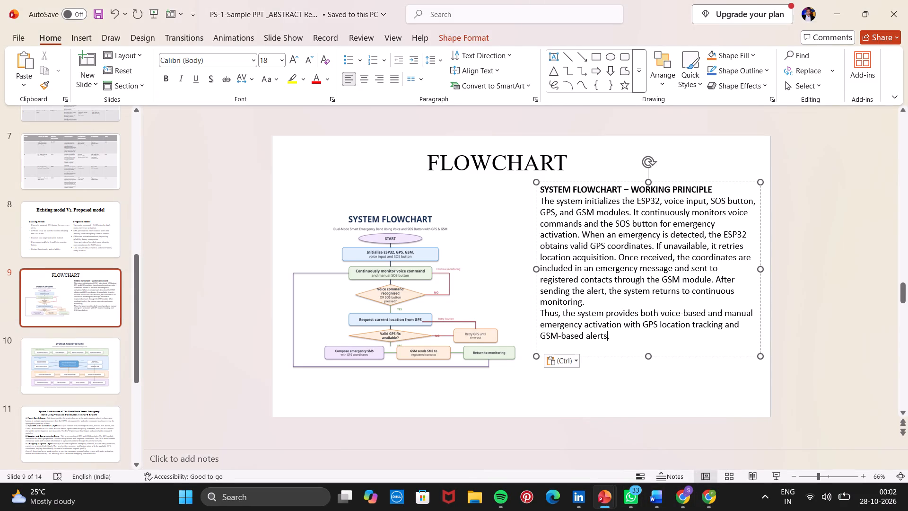
pyautogui.click(615, 338)
pyautogui.moveTo(615, 338); pyautogui.dragTo(570, 296)
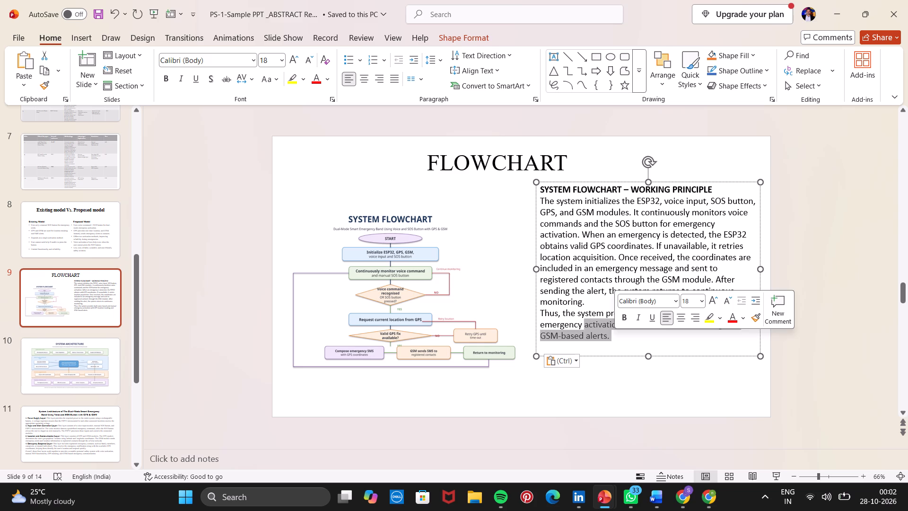
pyautogui.moveTo(570, 296); pyautogui.dragTo(499, 143)
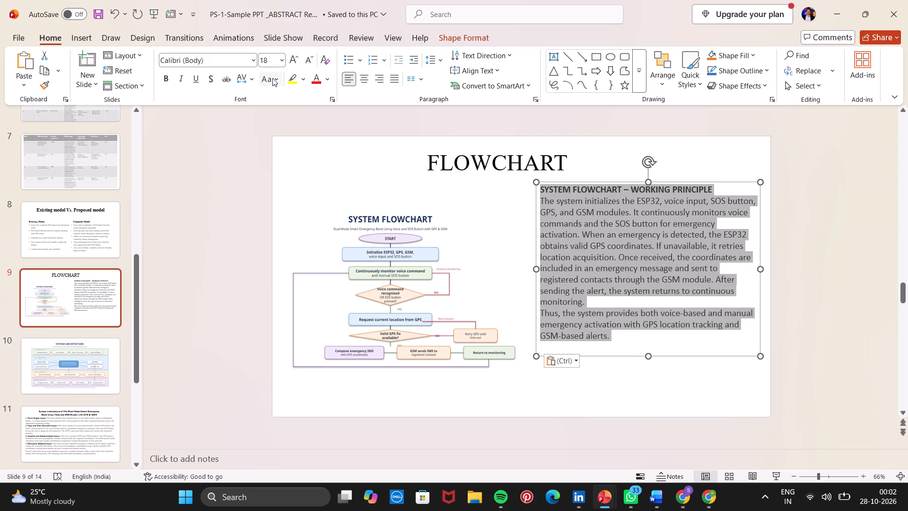
pyautogui.click(282, 57)
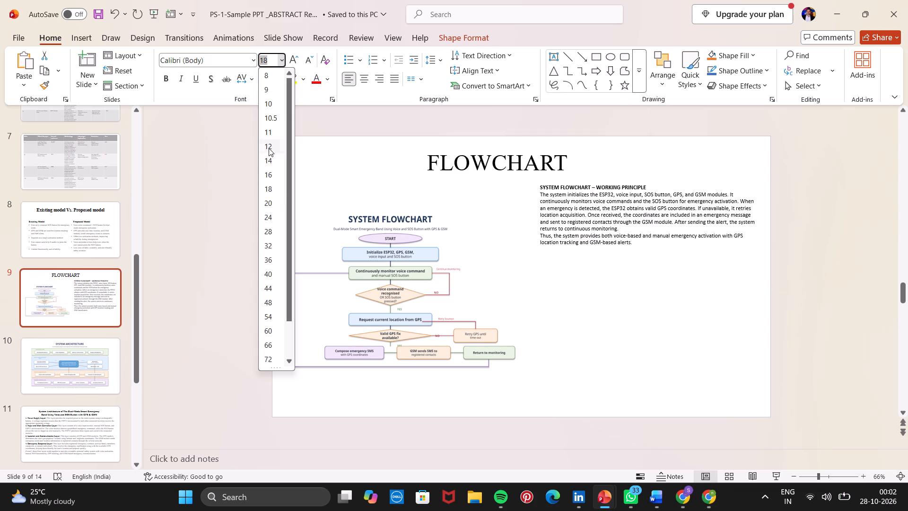
pyautogui.click(276, 196)
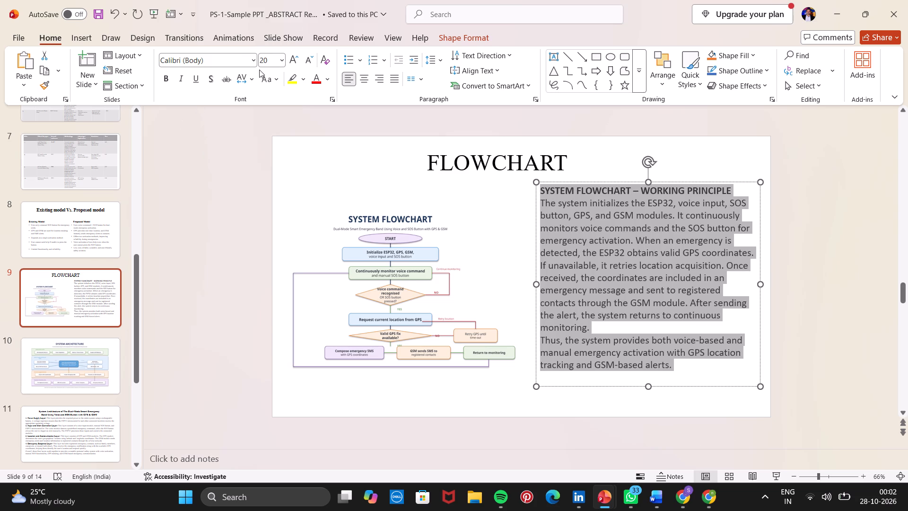
pyautogui.click(251, 60)
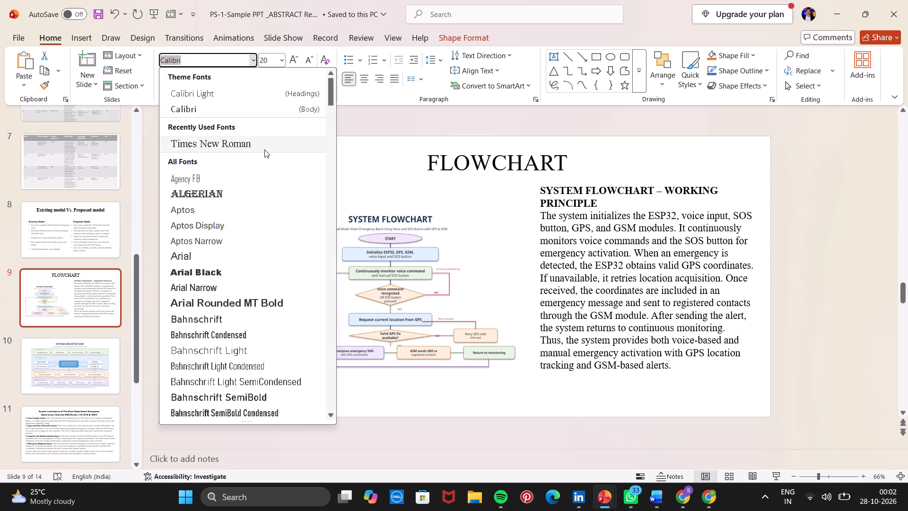
pyautogui.click(263, 140)
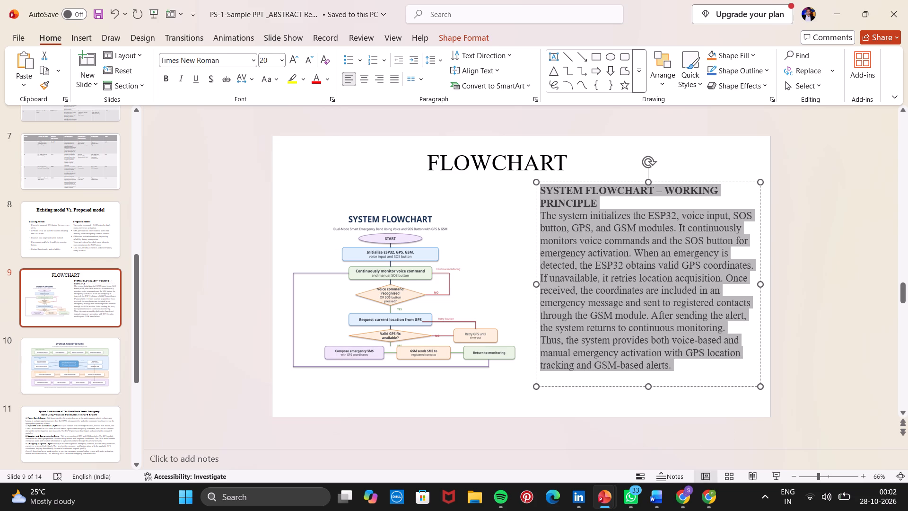
pyautogui.click(390, 80)
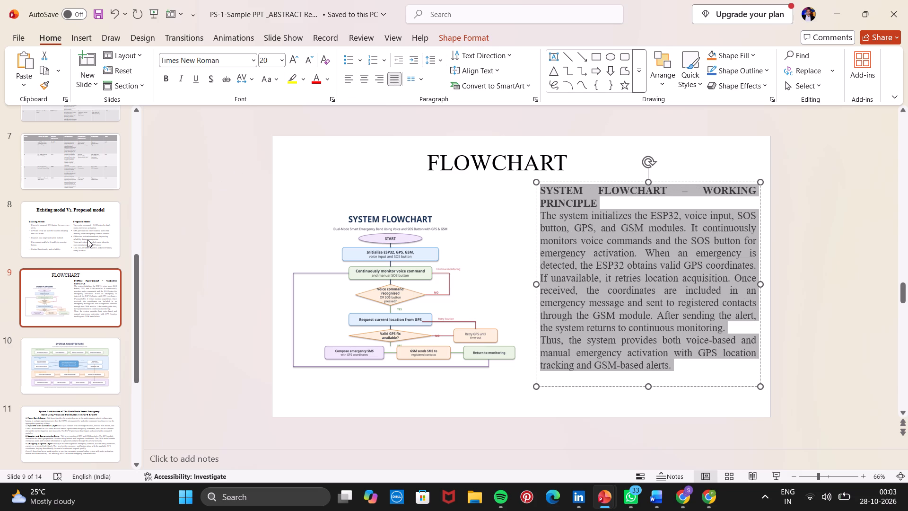
# Review the other slides, including the system architecture, model comparison and references slides.
pyautogui.click(79, 382)
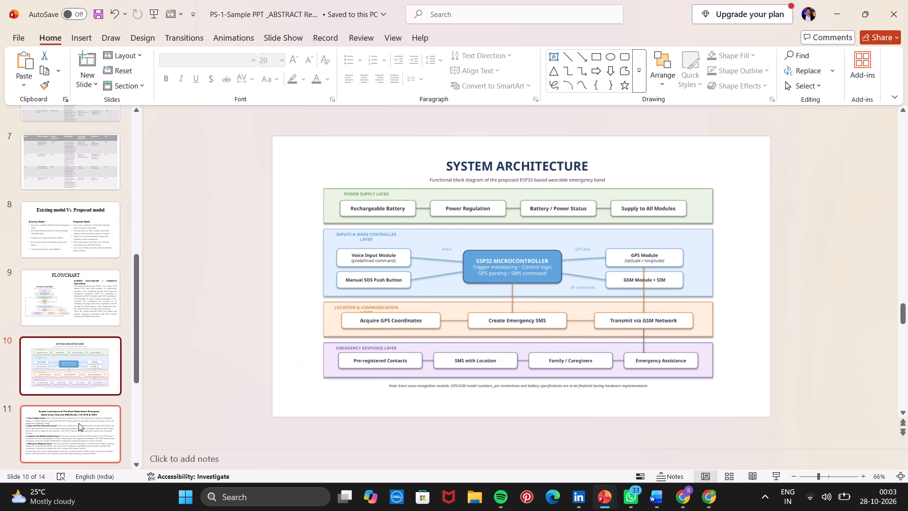
pyautogui.click(79, 423)
pyautogui.click(66, 280)
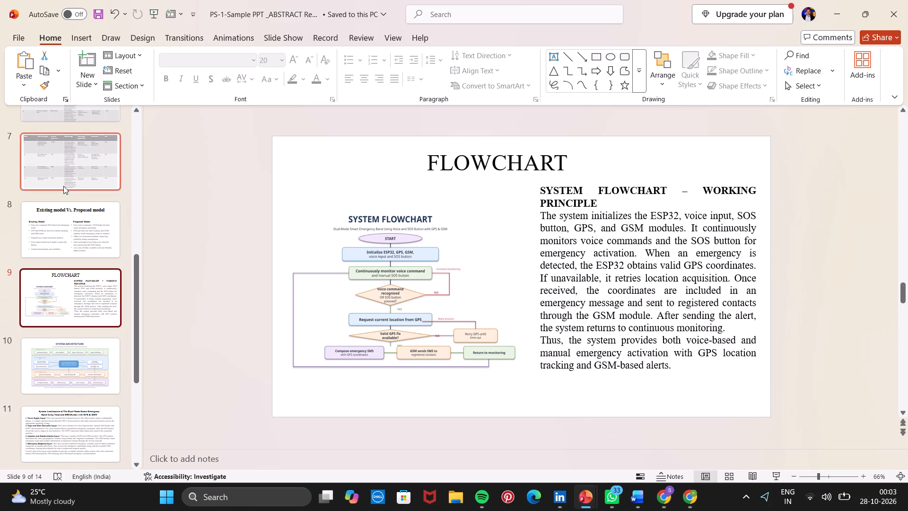
pyautogui.click(63, 186)
pyautogui.click(63, 214)
pyautogui.scroll(2, 63, 214)
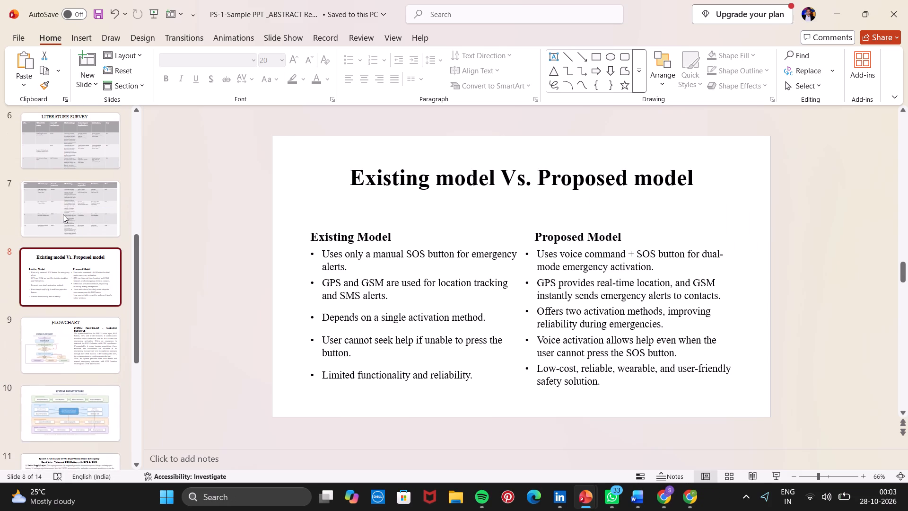
pyautogui.scroll(4, 63, 214)
pyautogui.scroll(-6, 63, 214)
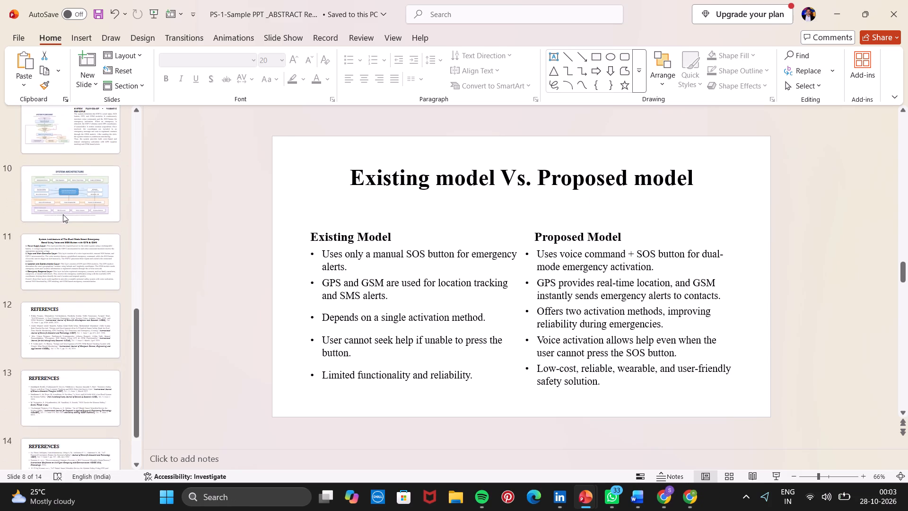
pyautogui.scroll(-1, 63, 214)
pyautogui.click(68, 294)
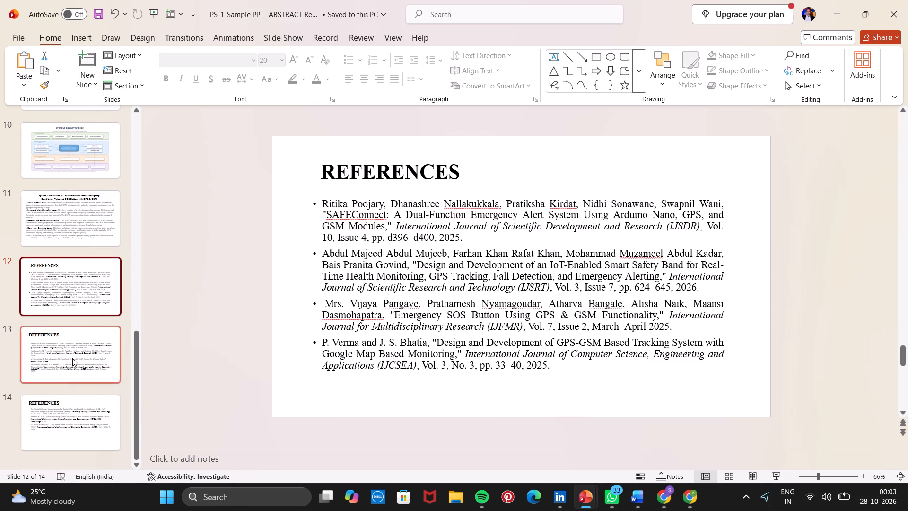
pyautogui.click(74, 403)
pyautogui.click(75, 433)
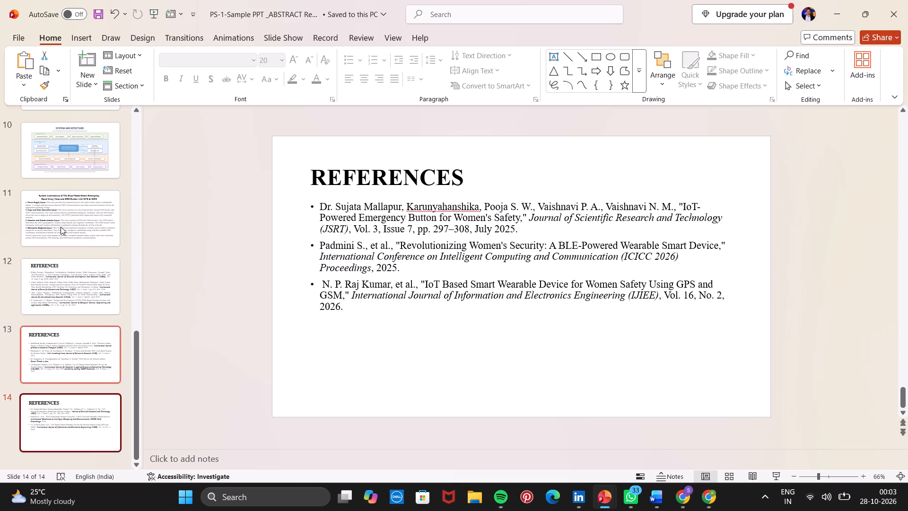
pyautogui.scroll(10, 52, 153)
# On the title slide, add one leading space to each of the four entries under ROLL NUMBERS to line them up.
pyautogui.click(52, 153)
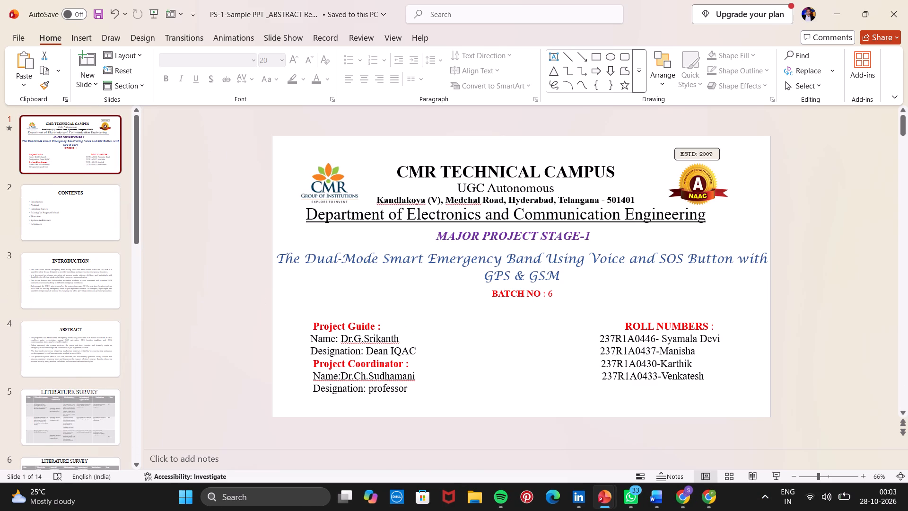
pyautogui.click(597, 337)
pyautogui.press('space')
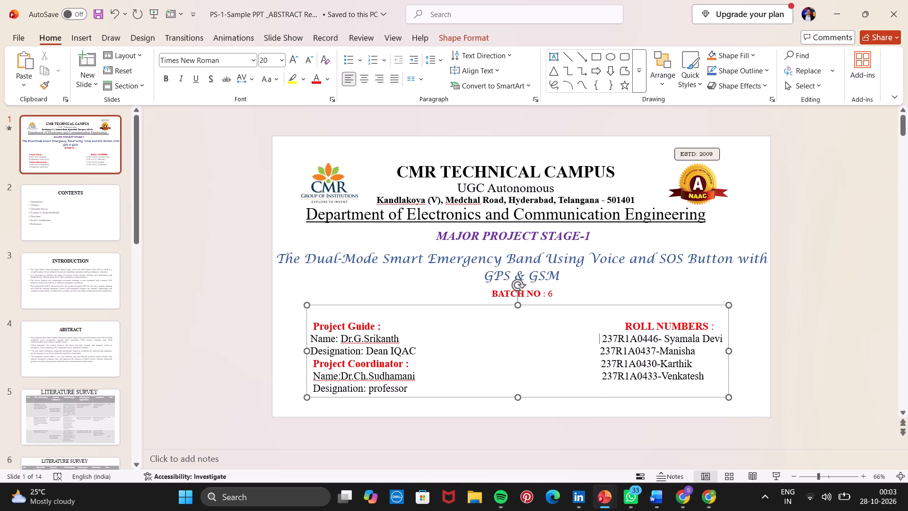
pyautogui.click(601, 348)
pyautogui.press('space')
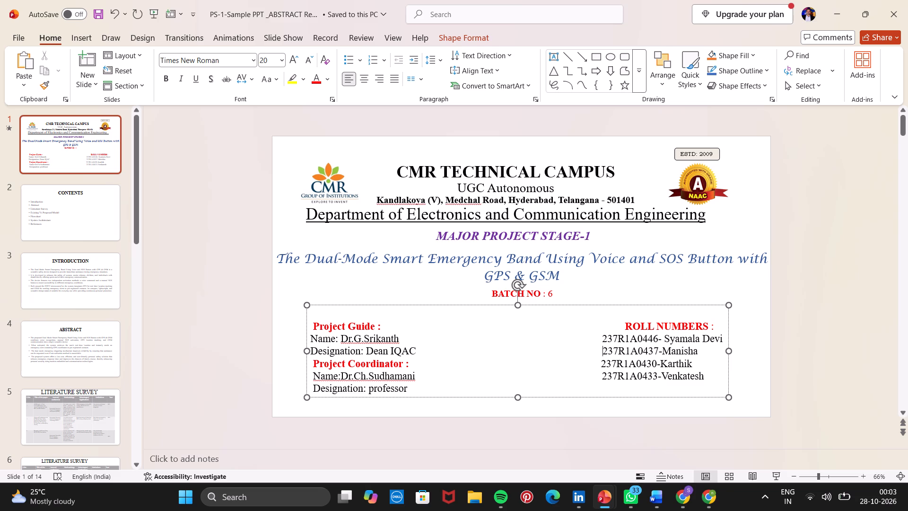
pyautogui.click(600, 368)
pyautogui.press('space')
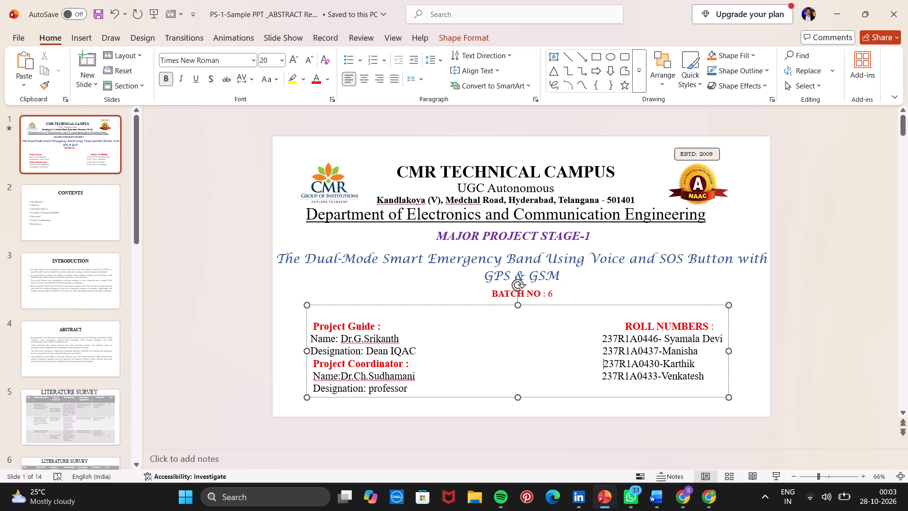
pyautogui.click(602, 379)
pyautogui.press('space')
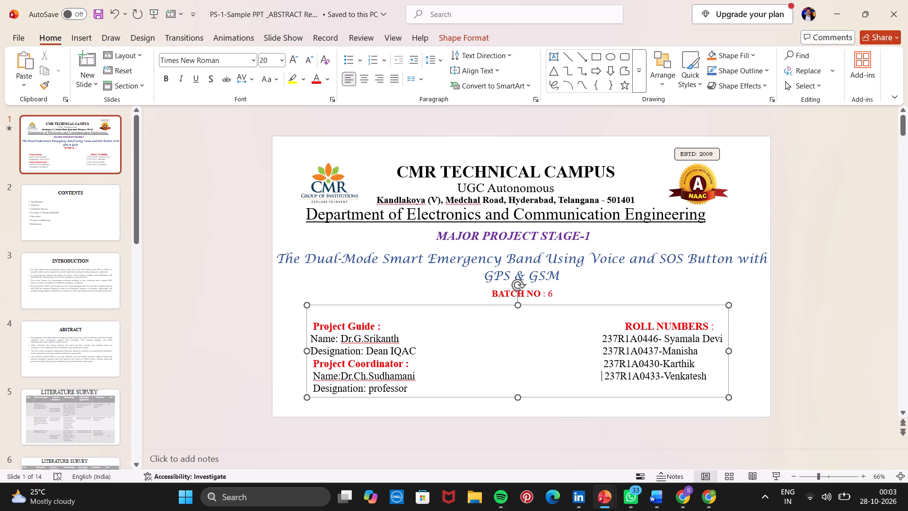
pyautogui.press('BackSpace')
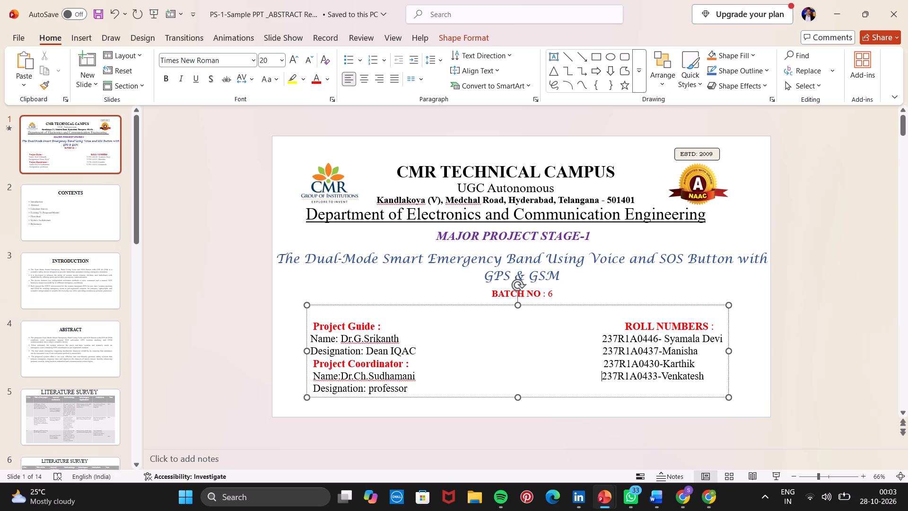
pyautogui.press('space')
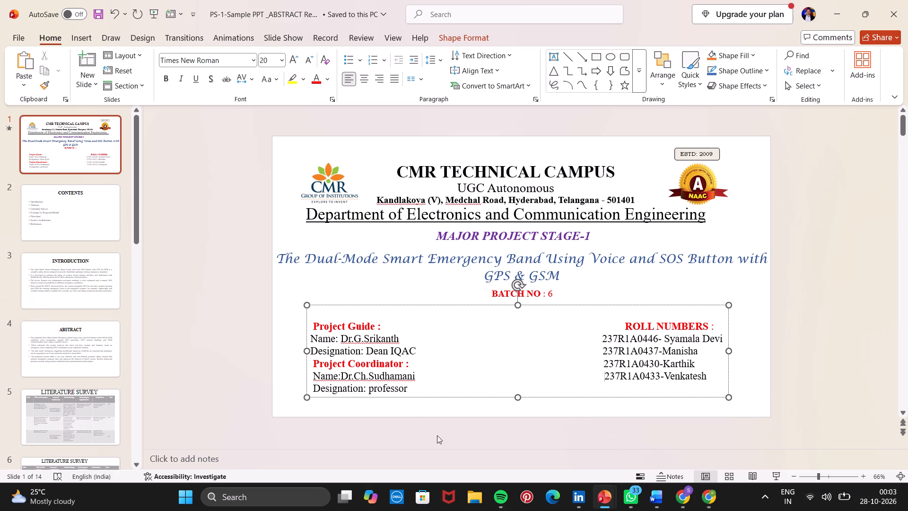
pyautogui.click(202, 332)
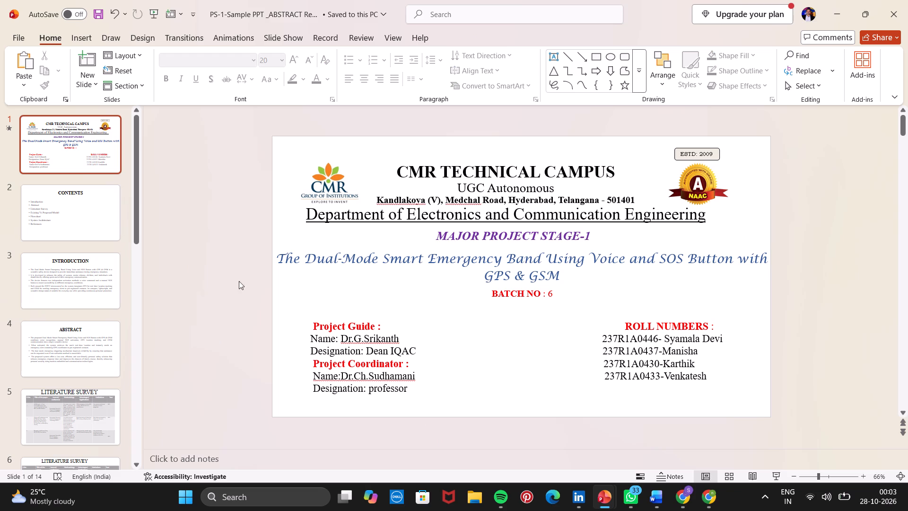
# Check the project title, the contents and introduction slides, and the remaining slide thumbnails.
pyautogui.click(308, 264)
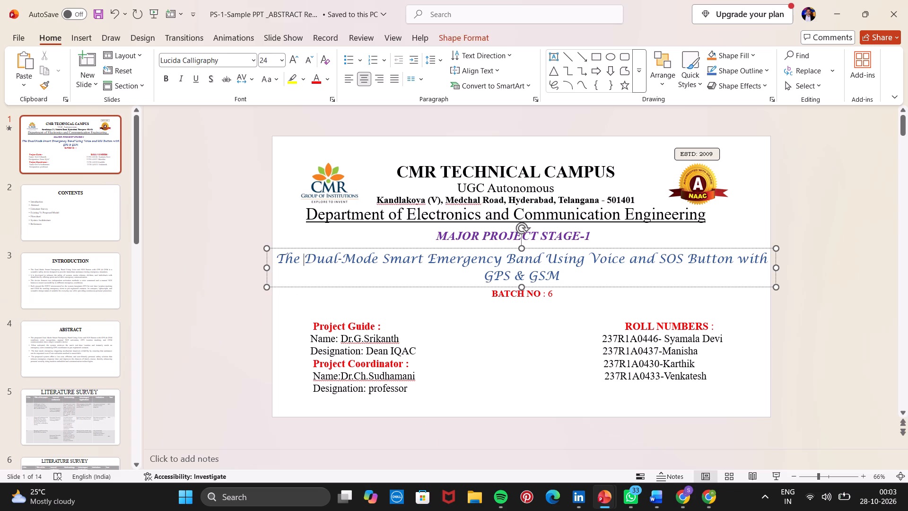
pyautogui.click(301, 249)
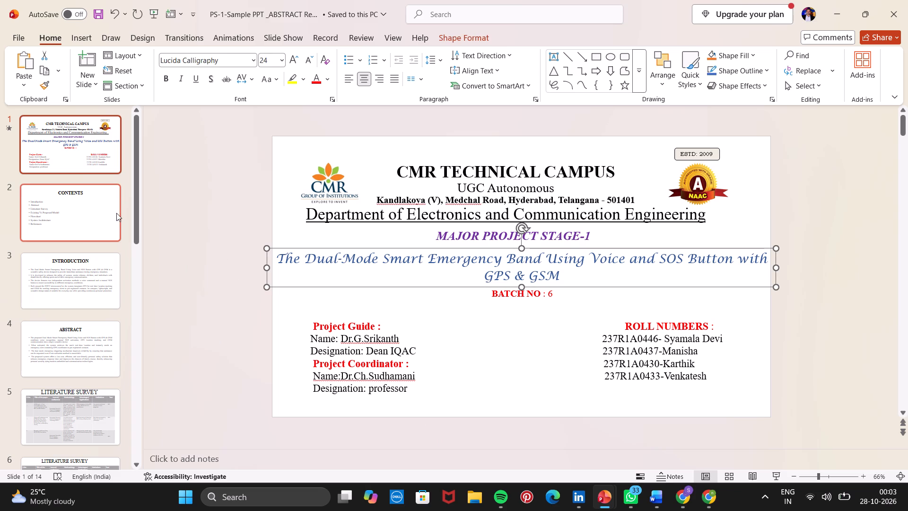
pyautogui.click(92, 224)
pyautogui.click(90, 276)
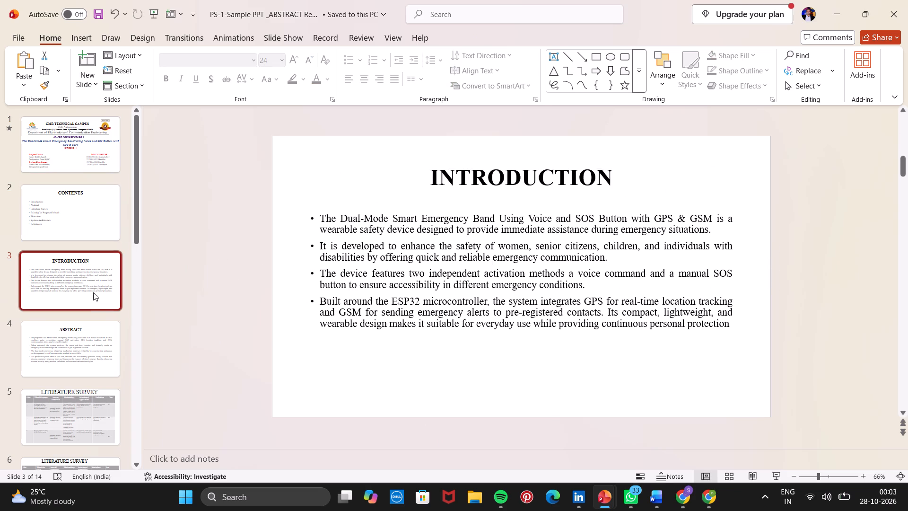
pyautogui.click(94, 304)
pyautogui.click(81, 317)
pyautogui.scroll(-7, 81, 317)
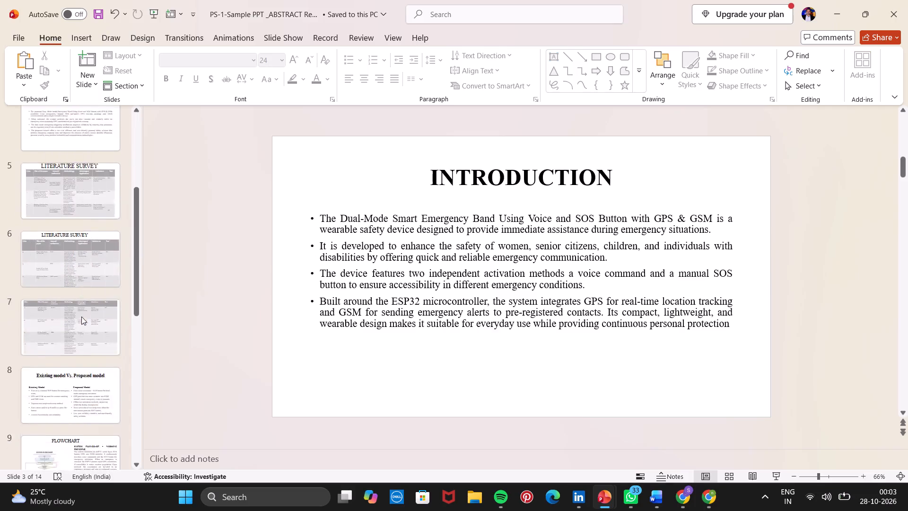
pyautogui.scroll(-12, 81, 317)
pyautogui.scroll(6, 84, 347)
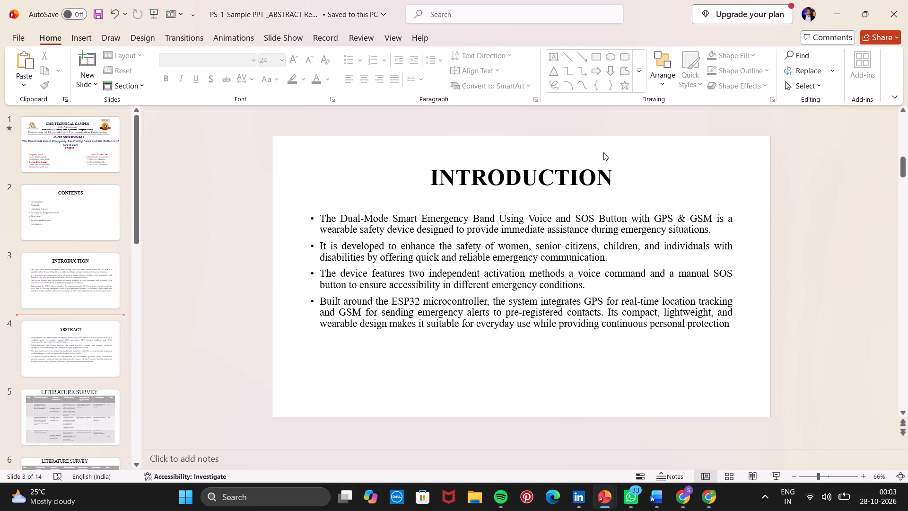
# Save a copy of the presentation in the Desktop folder on this PC under the name "A-6 ppt".
pyautogui.click(9, 32)
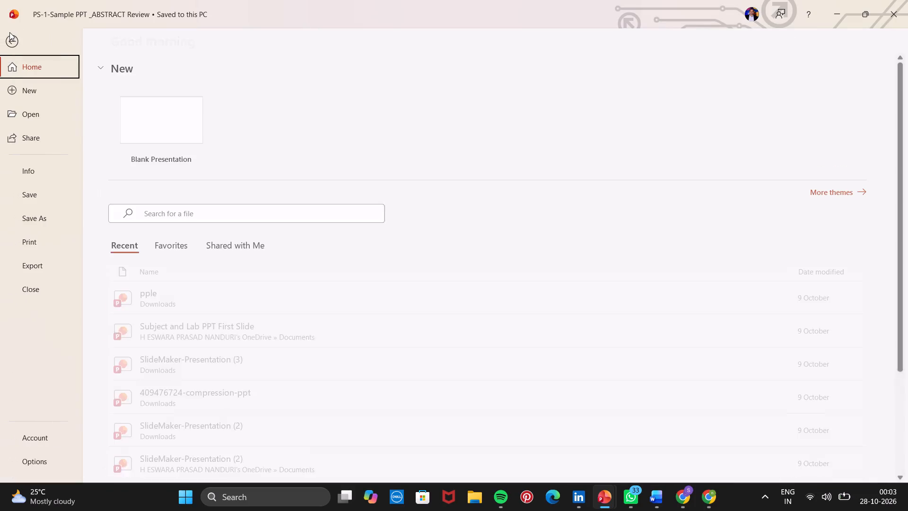
pyautogui.click(37, 211)
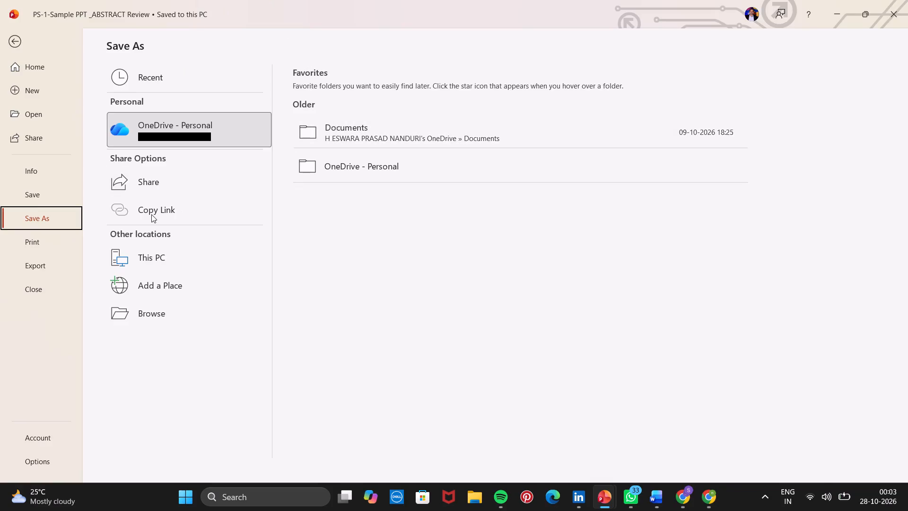
pyautogui.click(148, 254)
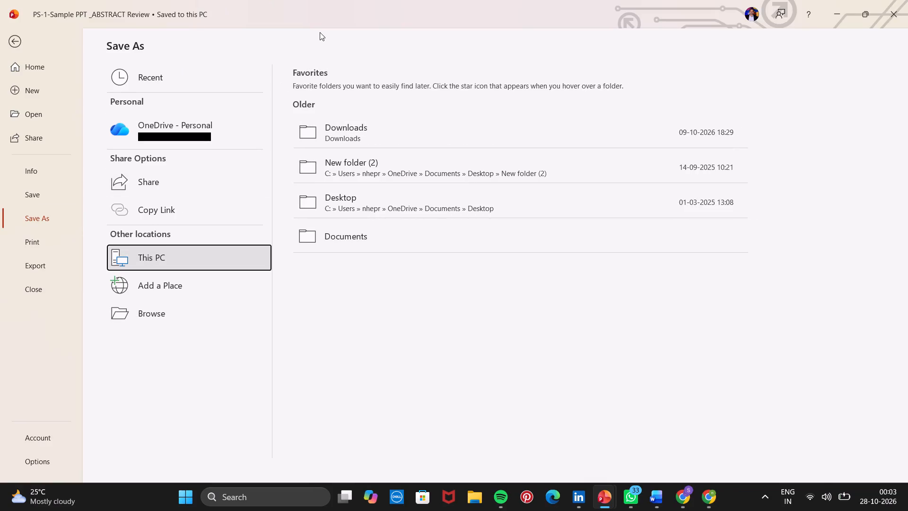
pyautogui.click(320, 32)
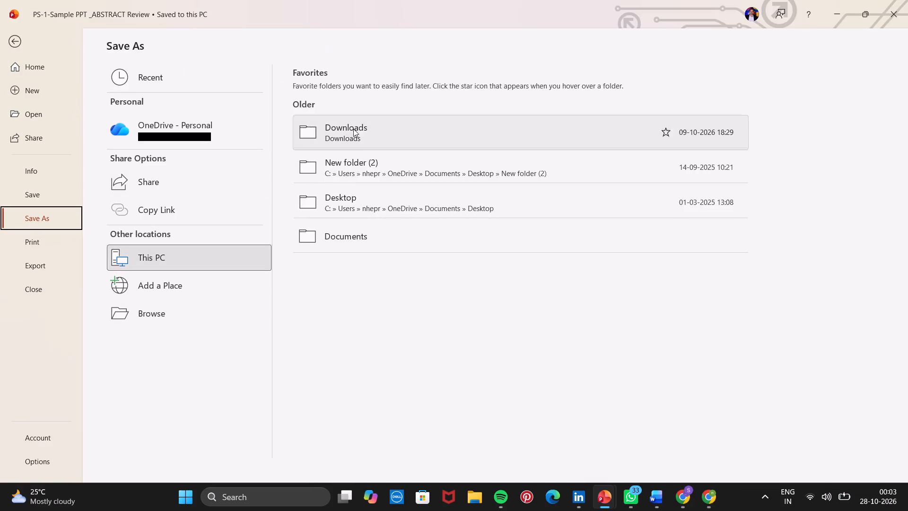
pyautogui.click(354, 196)
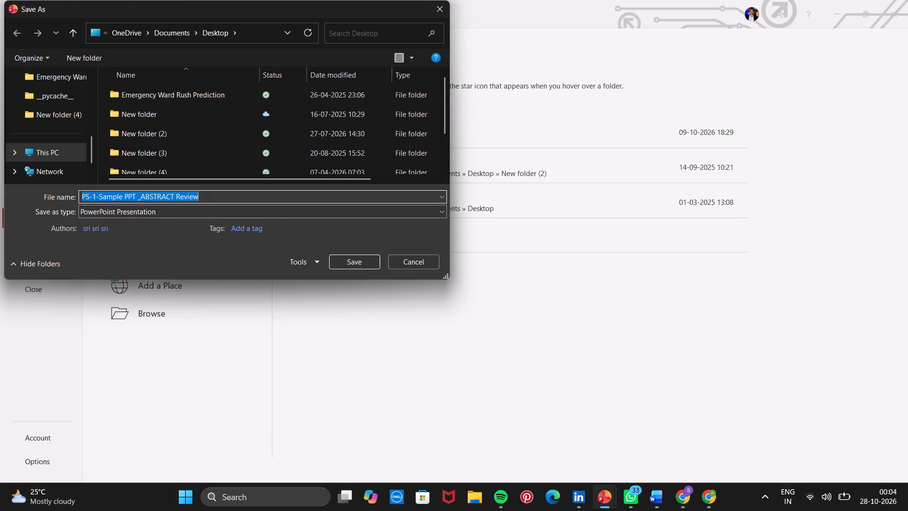
pyautogui.press('BackSpace')
pyautogui.press('a')
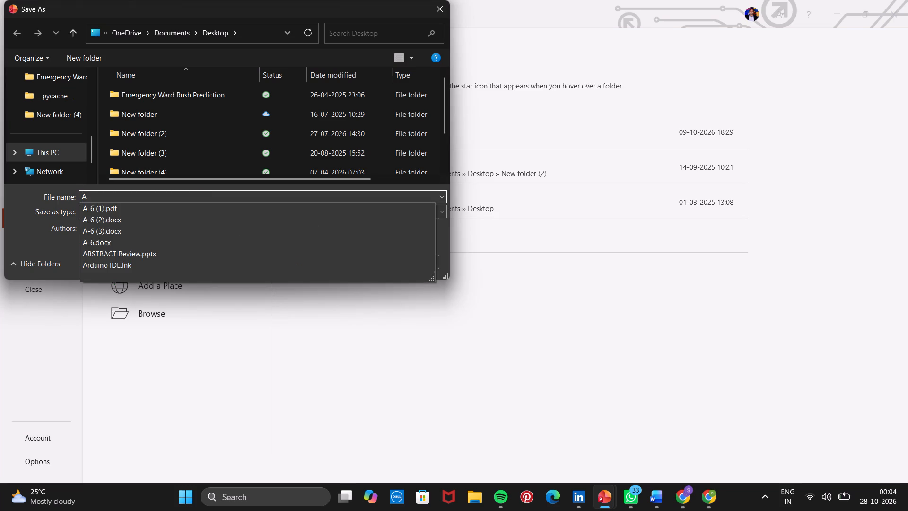
pyautogui.press('-')
pyautogui.press('6')
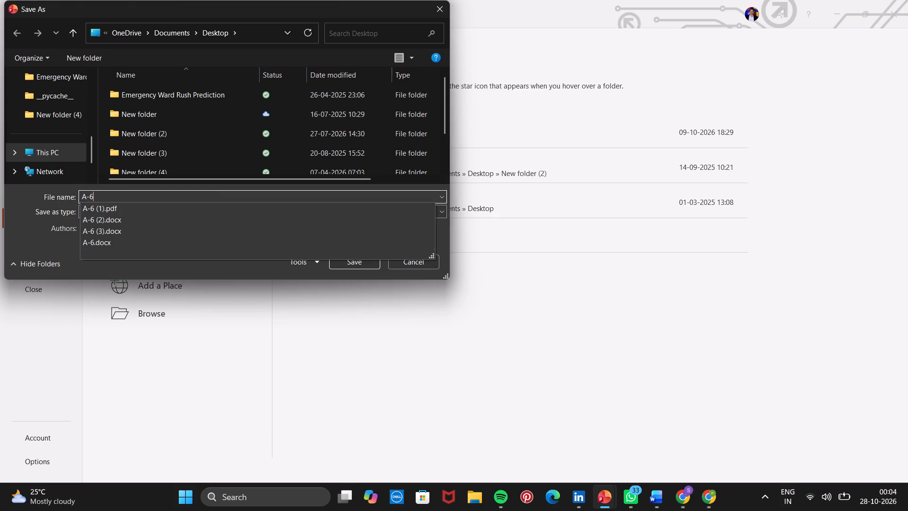
pyautogui.press('space')
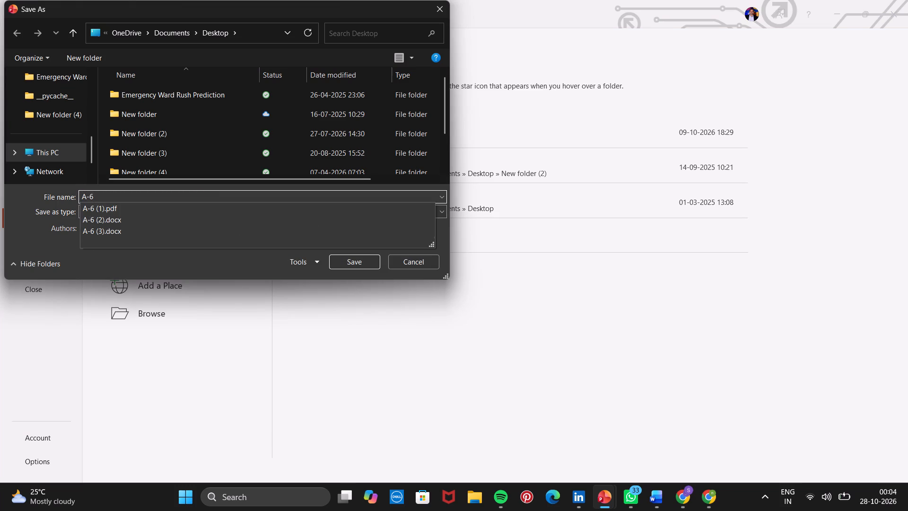
pyautogui.write('ppt')
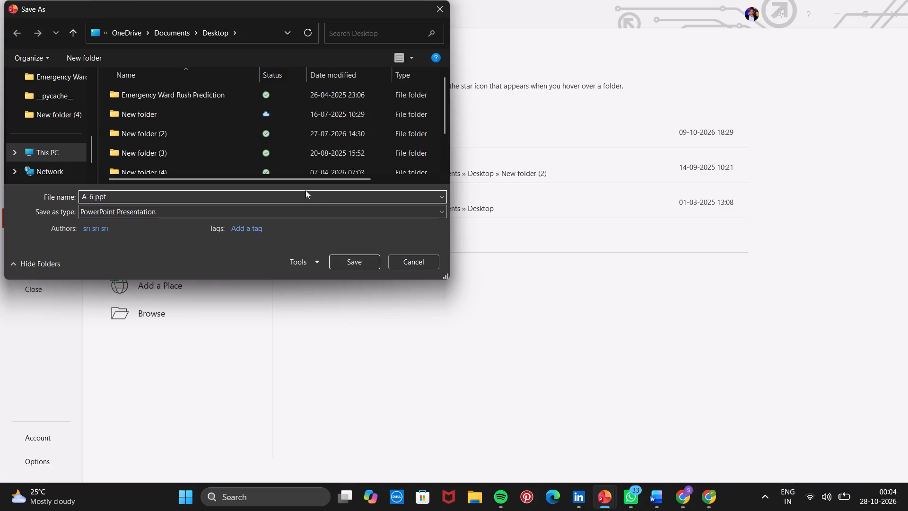
pyautogui.click(343, 261)
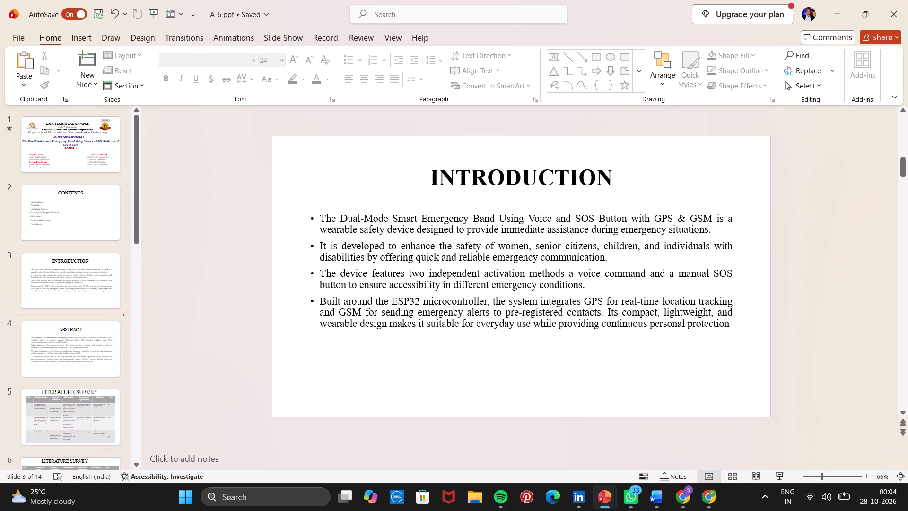
# Close the A-6 ppt presentation window.
pyautogui.click(907, 0)
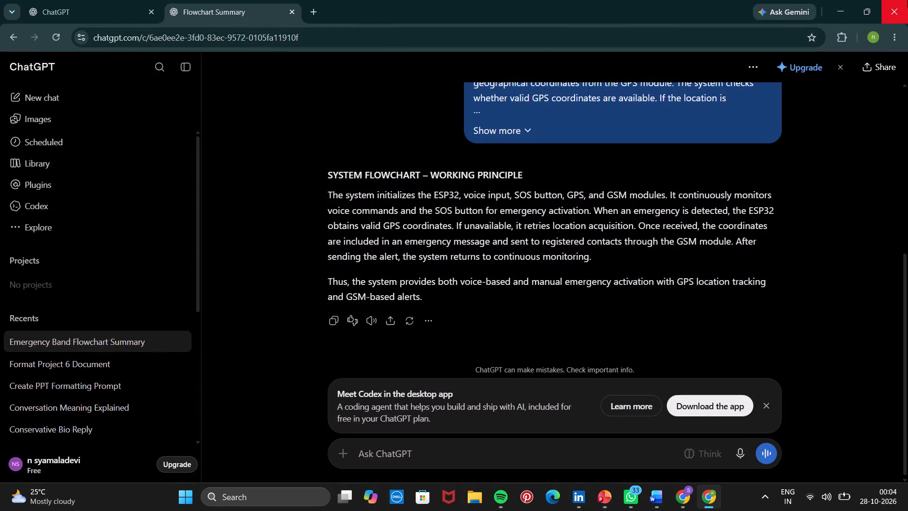
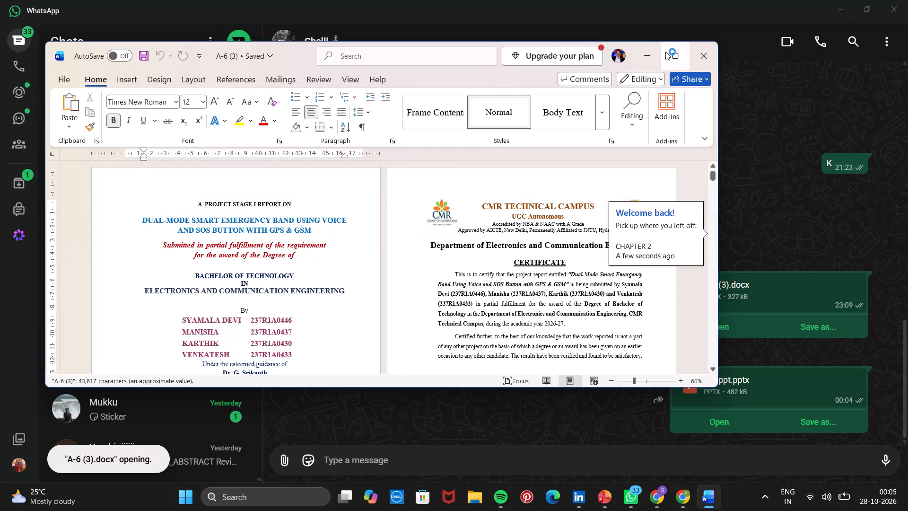
# Examine the front matter of the A-6 (3) report in Word at 120% zoom, from the title page through contents, figures and abbreviations.
pyautogui.click(665, 52)
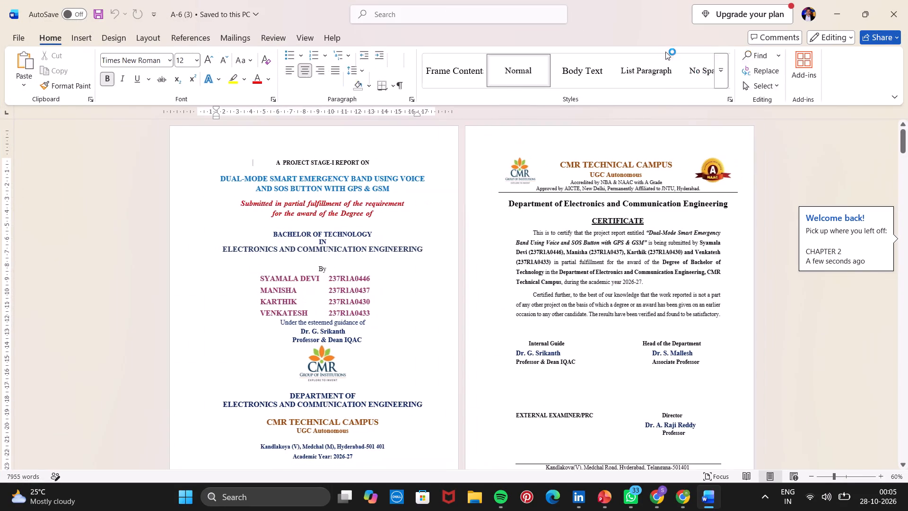
pyautogui.keyDown('ctrl'); pyautogui.scroll(1, 676, 131); pyautogui.keyUp('ctrl')
pyautogui.keyDown('ctrl'); pyautogui.scroll(1, 361, 202); pyautogui.keyUp('ctrl')
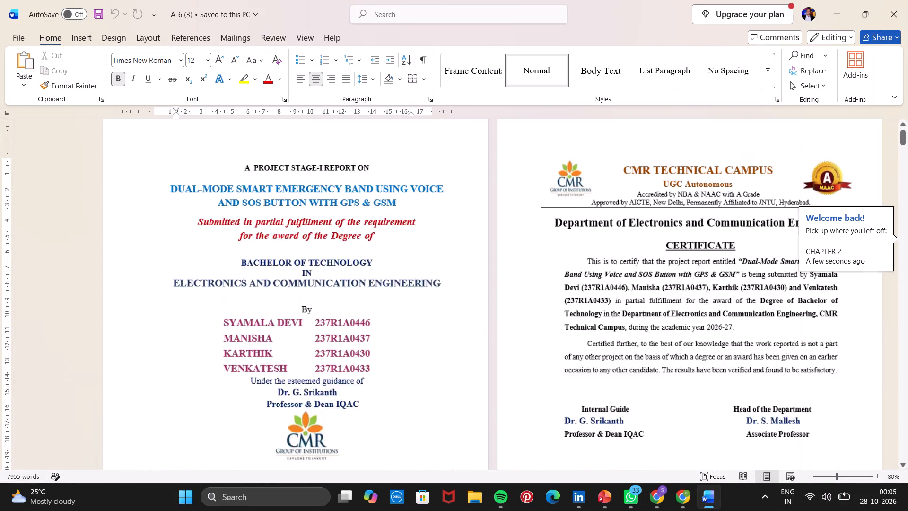
pyautogui.keyDown('ctrl'); pyautogui.scroll(4, 361, 202); pyautogui.keyUp('ctrl')
pyautogui.scroll(-14, 361, 202)
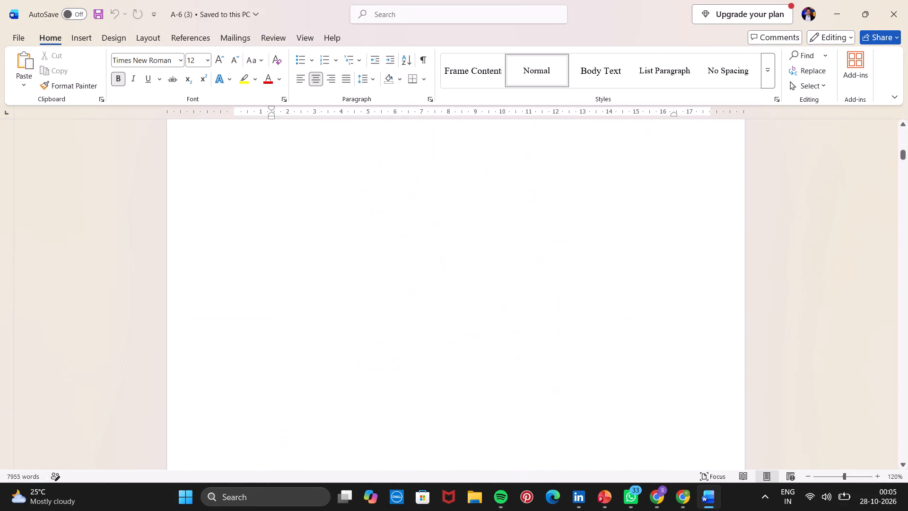
pyautogui.scroll(-17, 361, 202)
pyautogui.scroll(-4, 361, 202)
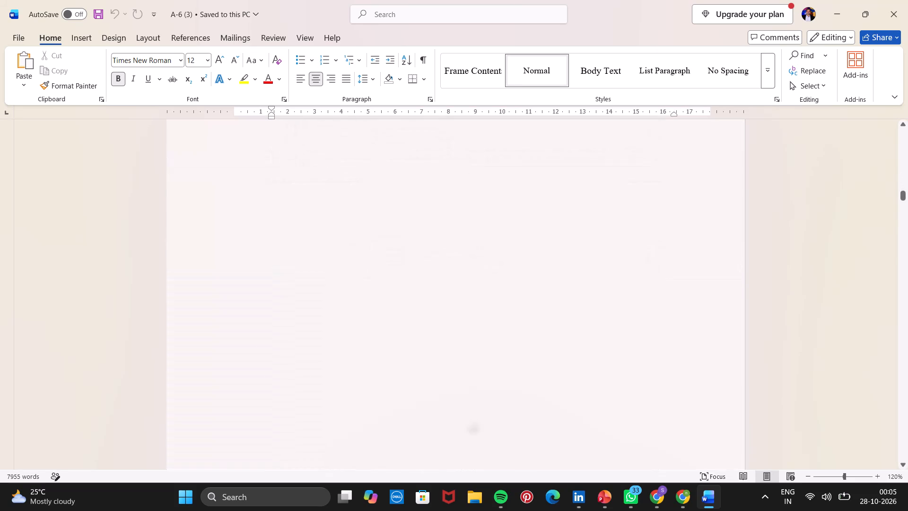
pyautogui.scroll(1, 361, 202)
pyautogui.scroll(-3, 361, 202)
pyautogui.scroll(2, 361, 202)
pyautogui.scroll(-1, 361, 202)
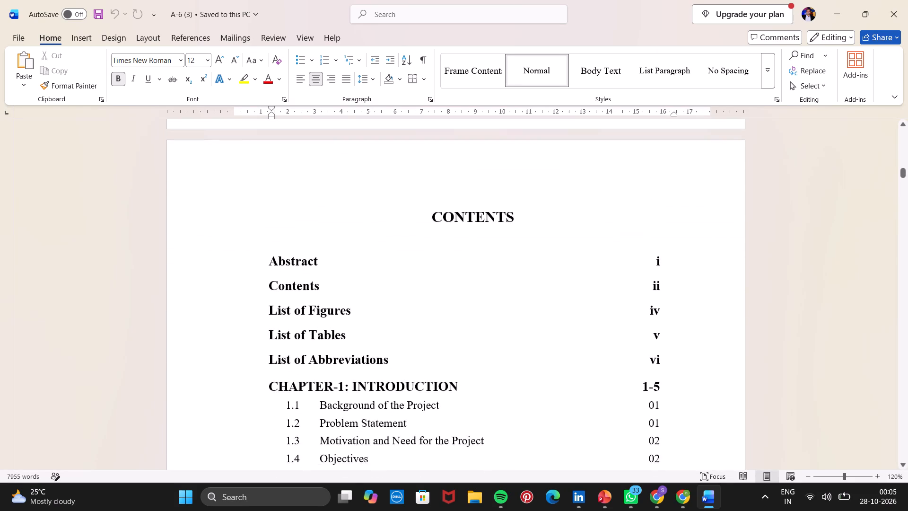
pyautogui.scroll(-5, 361, 202)
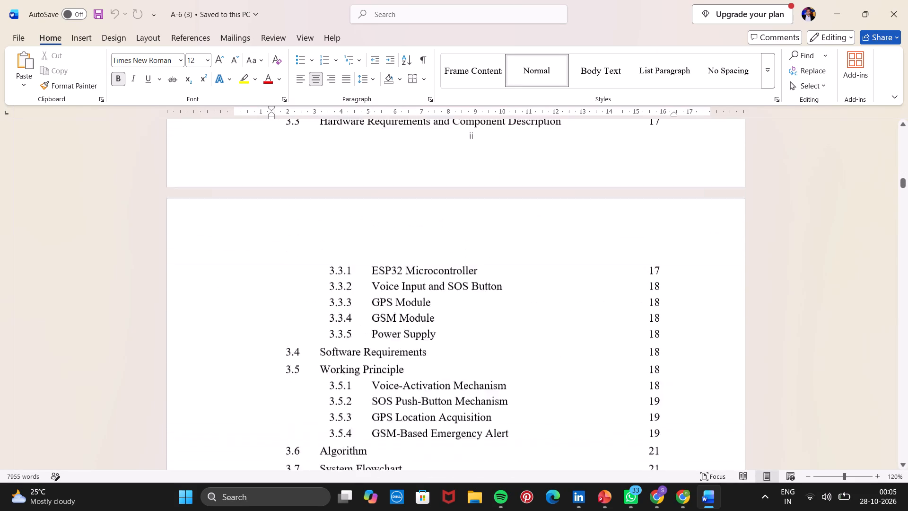
pyautogui.scroll(-5, 361, 202)
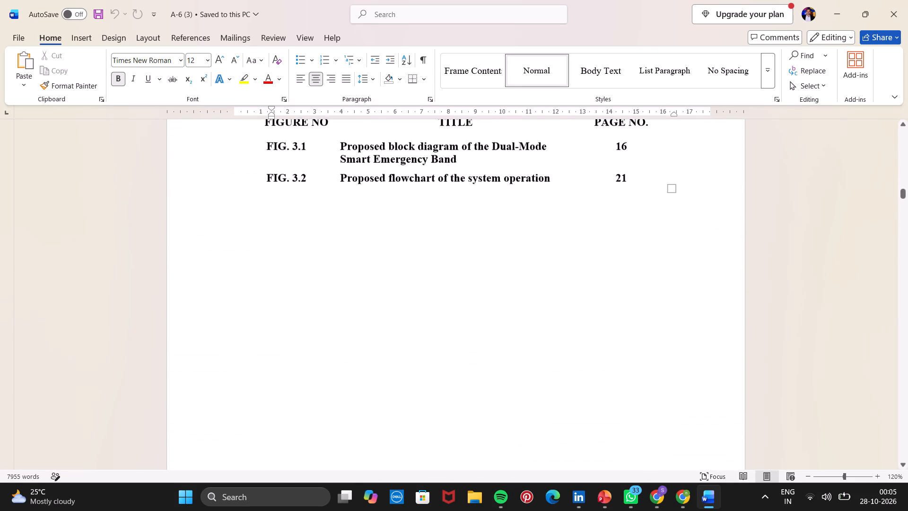
pyautogui.scroll(-7, 361, 202)
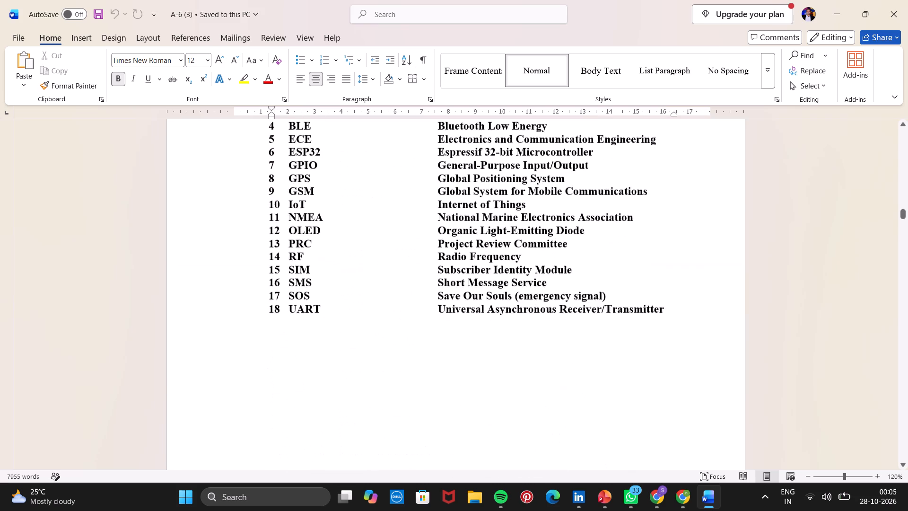
# Skim the report's chapters, literature comparison table and references to the last page, and return to the title page.
pyautogui.scroll(-18, 361, 202)
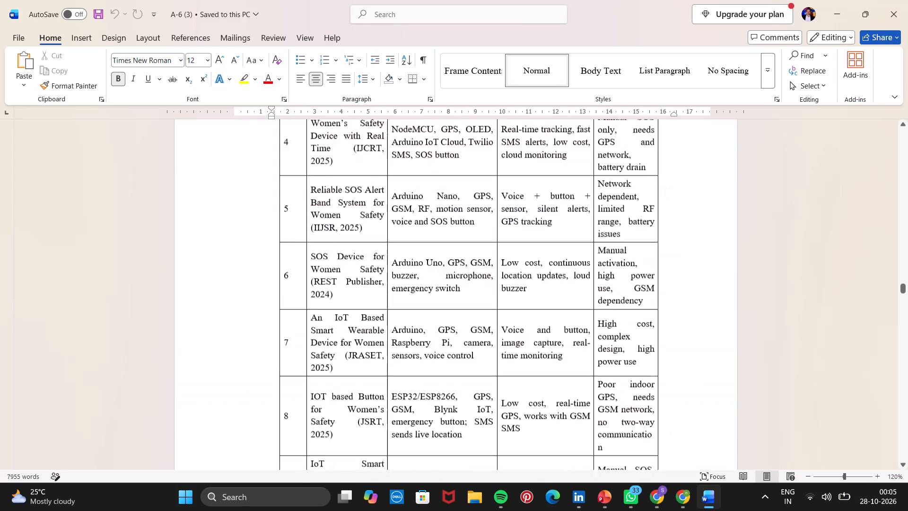
pyautogui.scroll(-19, 361, 202)
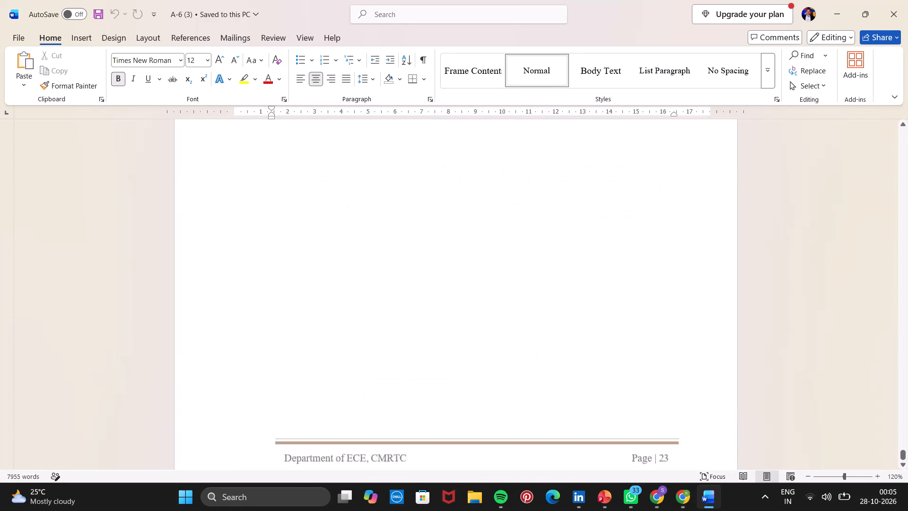
pyautogui.scroll(-5, 361, 202)
pyautogui.scroll(5, 361, 202)
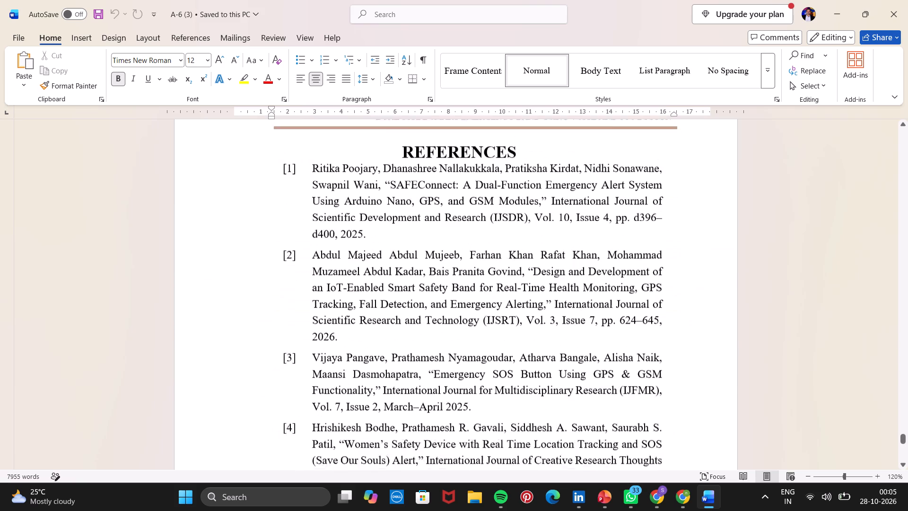
pyautogui.scroll(11, 361, 202)
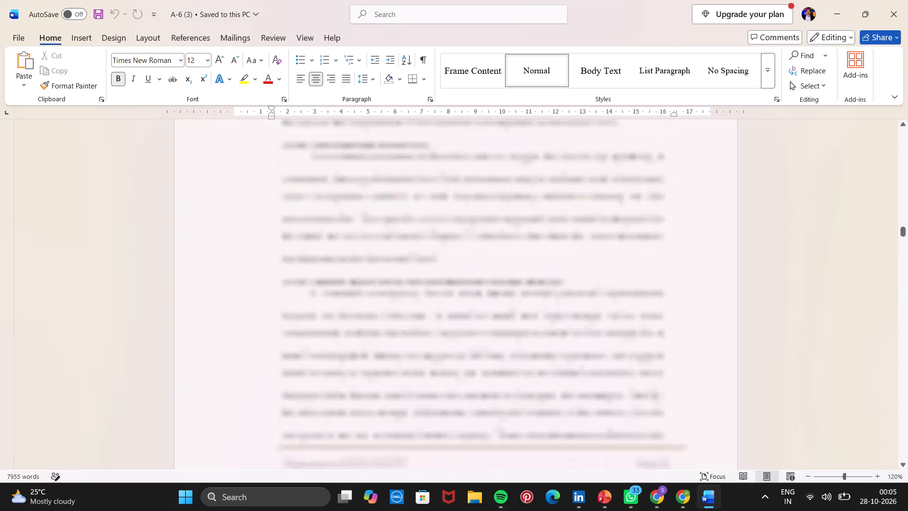
pyautogui.scroll(17, 361, 202)
pyautogui.scroll(5, 361, 202)
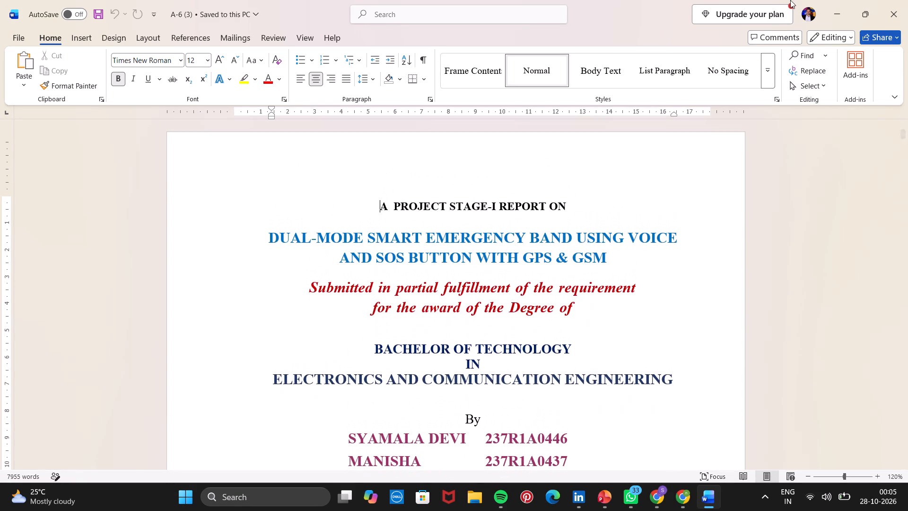
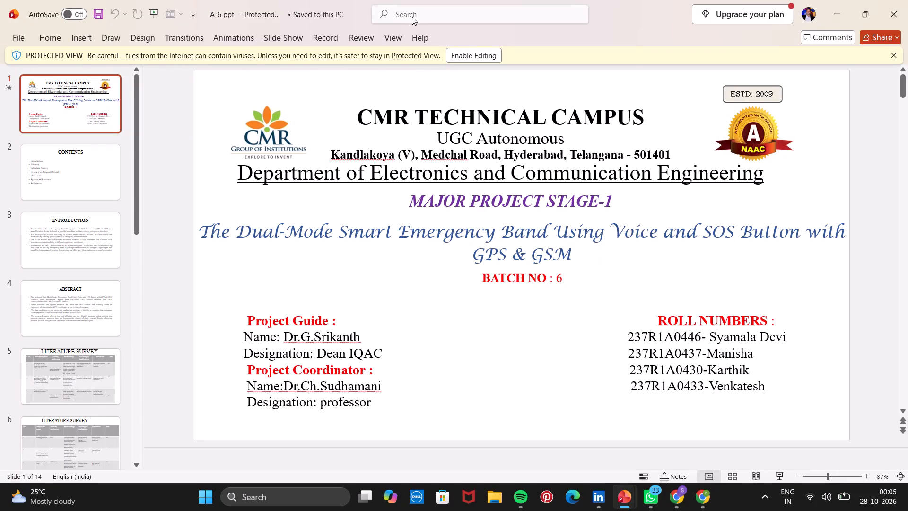
# Enable editing of the protected A-6 ppt presentation.
pyautogui.click(453, 48)
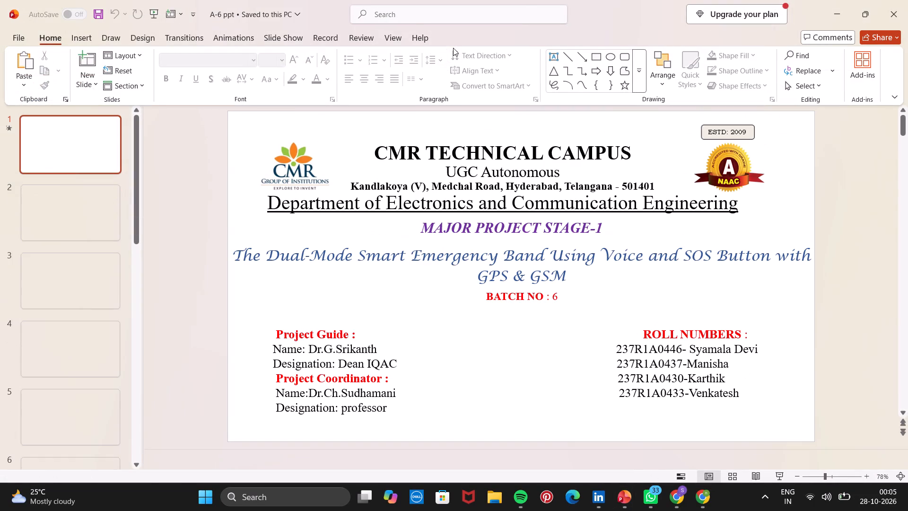
# Skim all the slides from the title to the last references slide, and return to the title slide.
pyautogui.press('Down')
pyautogui.press('Down')
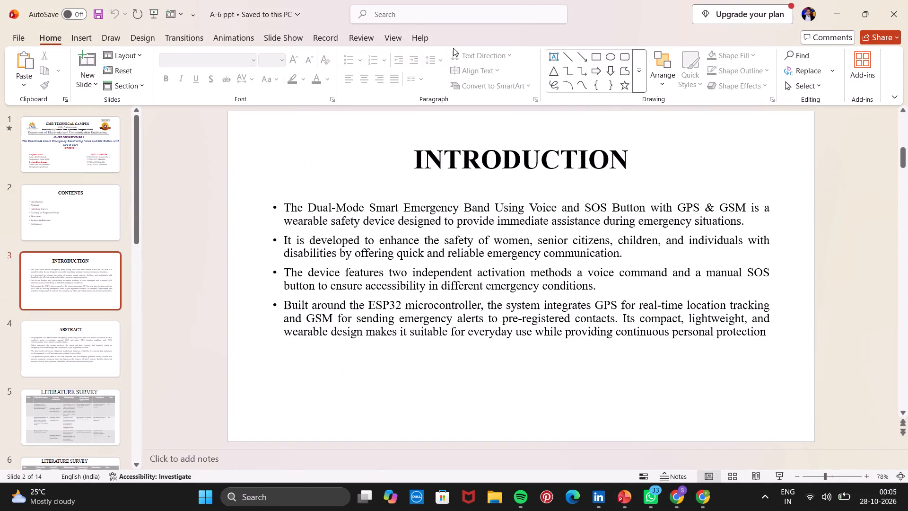
pyautogui.press('Down')
pyautogui.press('Down')
pyautogui.press('Down')
pyautogui.press('Down')
pyautogui.press('Down')
pyautogui.press('Down')
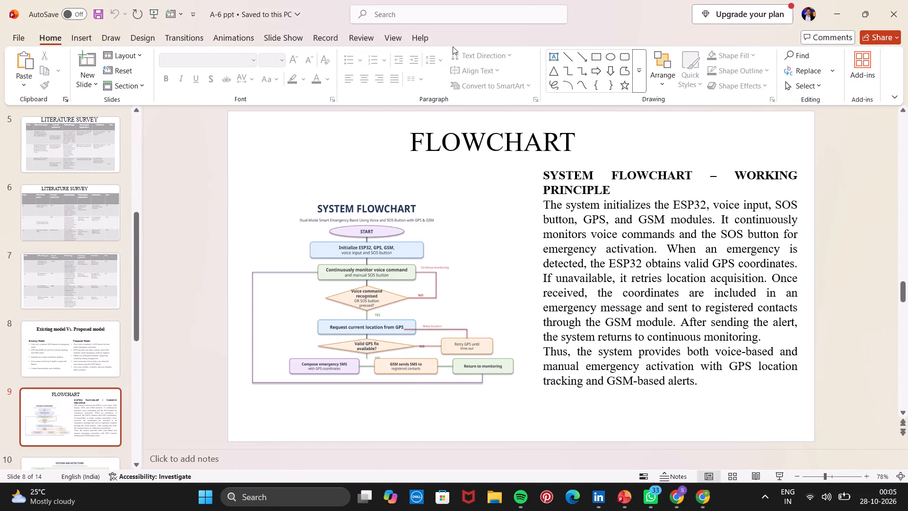
pyautogui.press('Down')
pyautogui.press('Down')
pyautogui.press('Down')
pyautogui.press('Down')
pyautogui.press('Down')
pyautogui.press('Down')
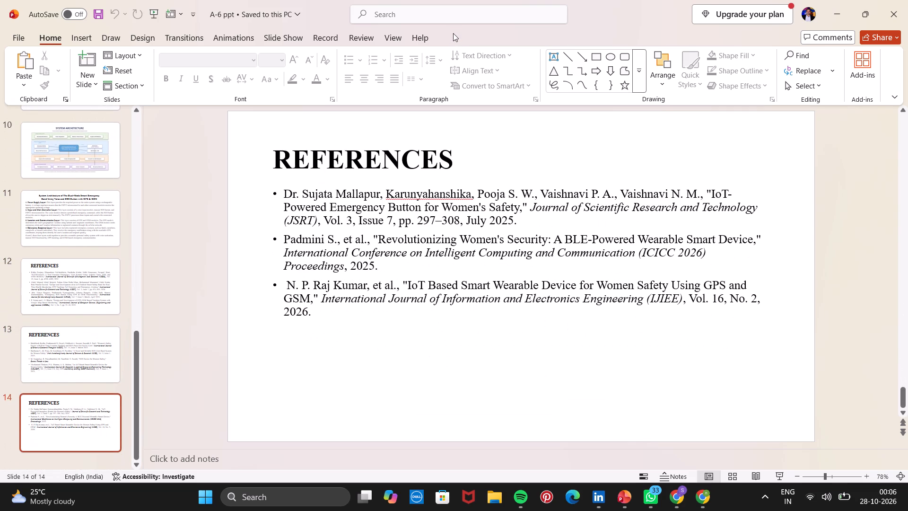
pyautogui.press('Up')
pyautogui.press('Up')
pyautogui.press('Up')
pyautogui.press('Up')
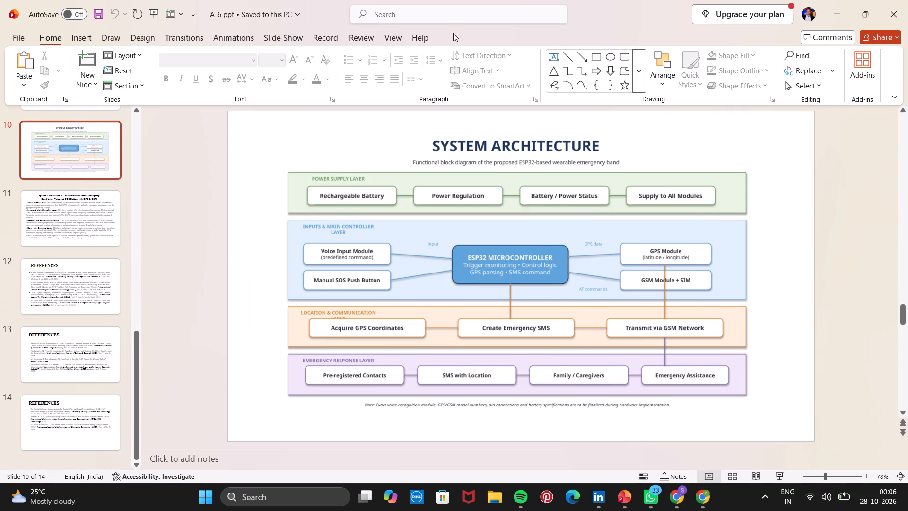
pyautogui.press('Up')
pyautogui.press('Up')
pyautogui.press('Up')
pyautogui.press('Up')
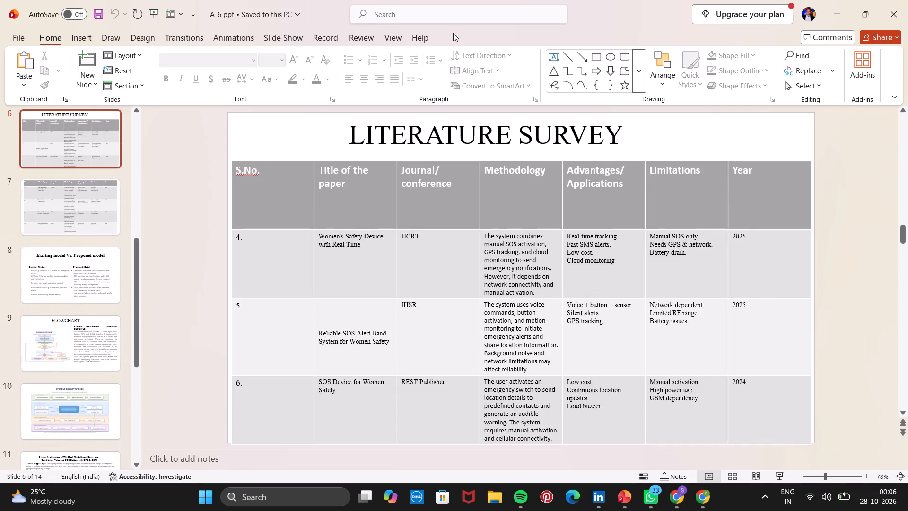
pyautogui.press('Up')
pyautogui.press('Up')
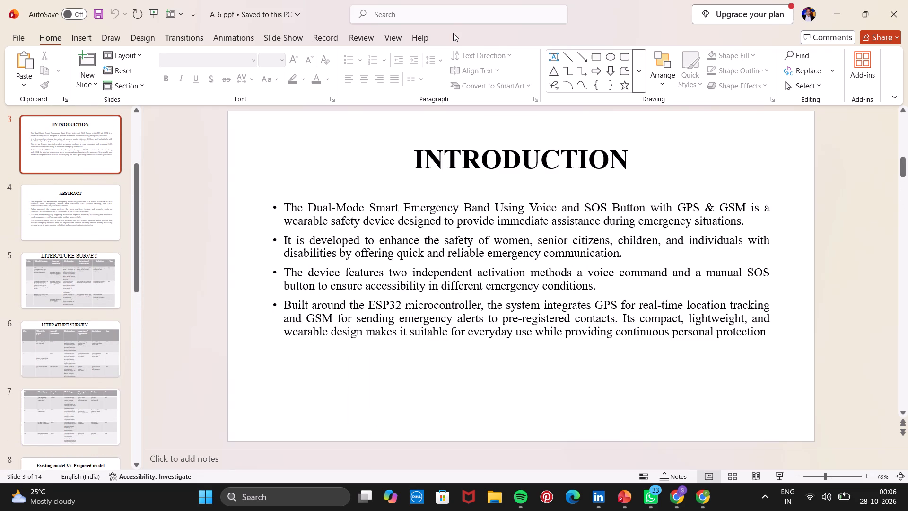
pyautogui.press('Up')
pyautogui.press('Up')
pyautogui.press('Up')
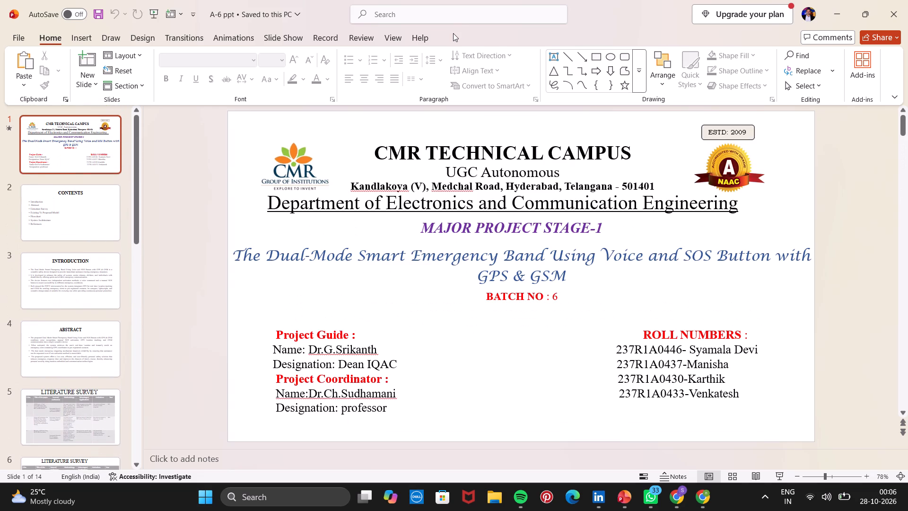
# Go through the slides once more, from the title slide to the final references slide, checking their content and layout.
pyautogui.press('Down')
pyautogui.press('Down')
pyautogui.press('Down')
pyautogui.press('Down')
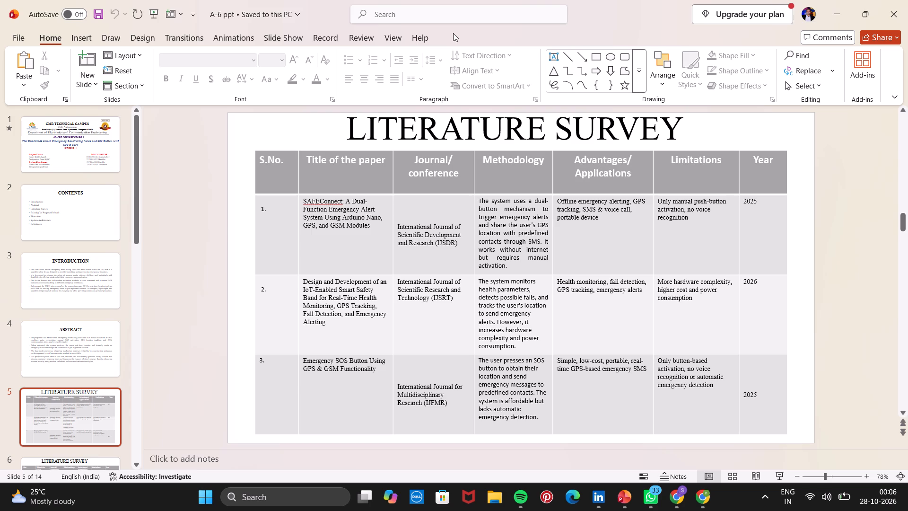
pyautogui.press('Down')
pyautogui.press('Down')
pyautogui.press('Down')
pyautogui.press('Down')
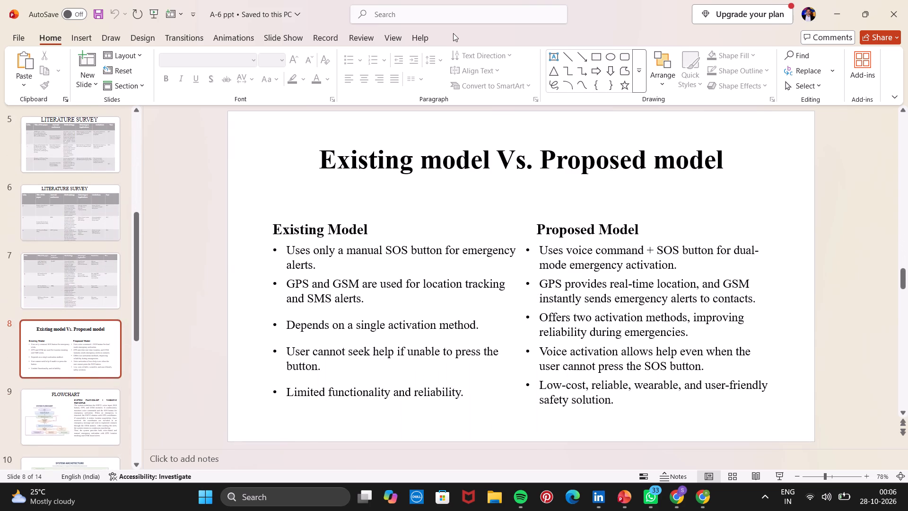
pyautogui.press('Down')
pyautogui.press('Down')
pyautogui.press('Down')
pyautogui.press('Down')
pyautogui.press('Down')
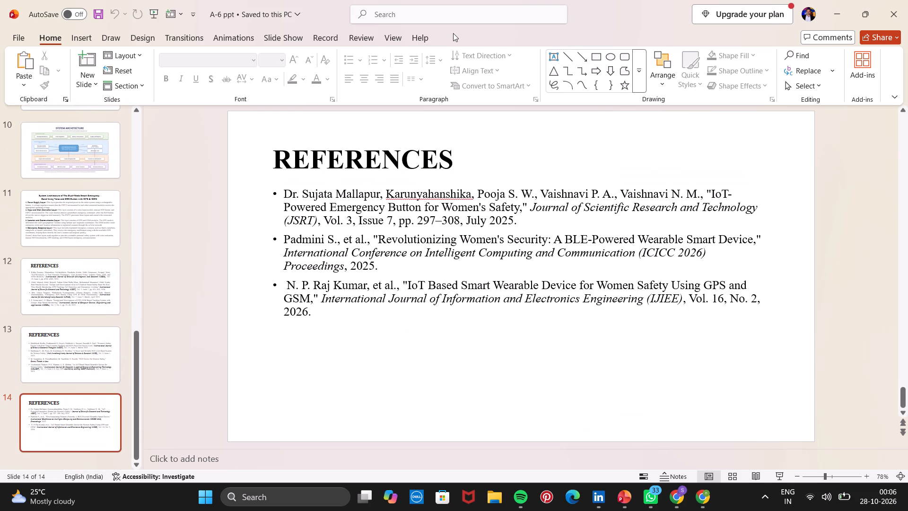
pyautogui.press('Down')
# Go back through the deck to the literature survey slides and examine the tables on slides 6 and 7.
pyautogui.press('Up')
pyautogui.press('Up')
pyautogui.press('Up')
pyautogui.press('Up')
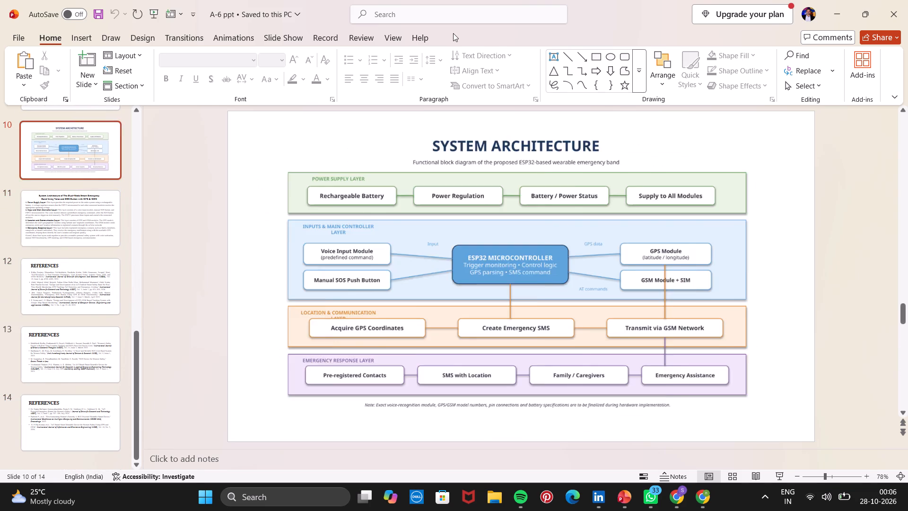
pyautogui.press('Up')
pyautogui.press('Up')
pyautogui.press('Up')
pyautogui.press('Up')
pyautogui.press('Up')
pyautogui.press('Down')
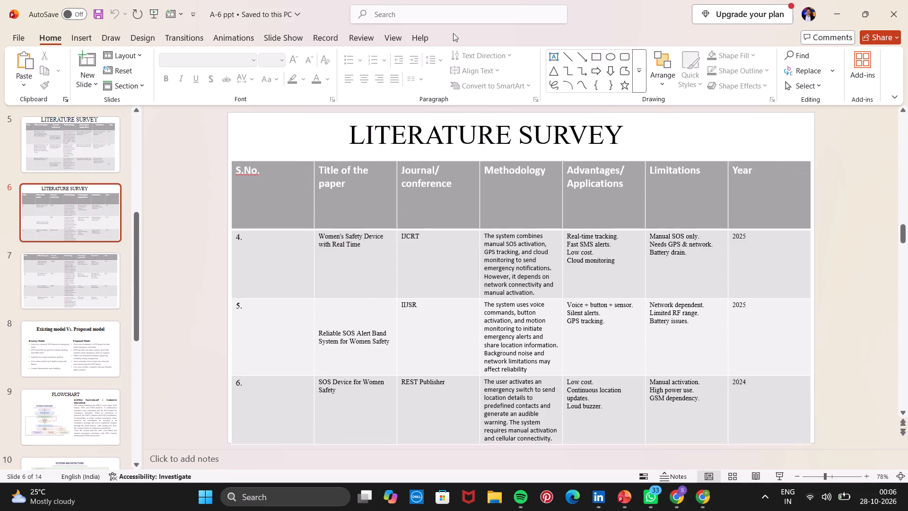
pyautogui.press('Down')
pyautogui.press('Down')
pyautogui.press('Up')
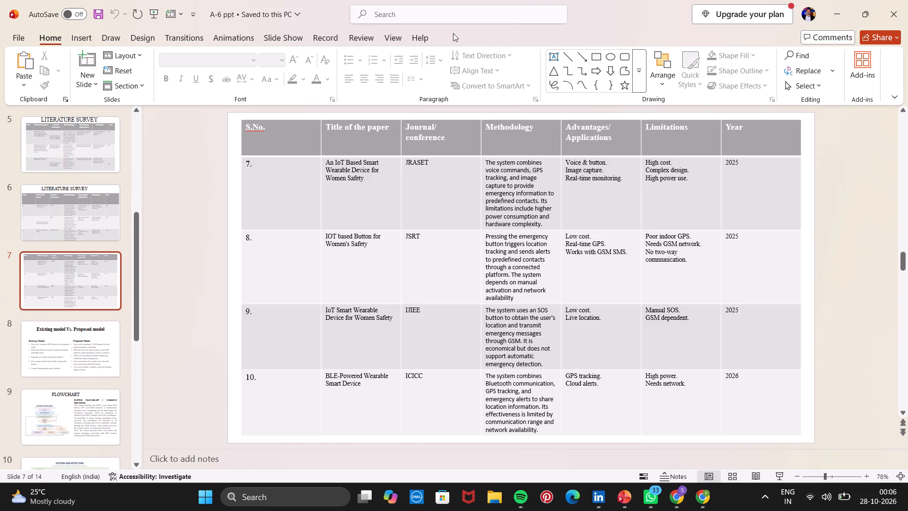
pyautogui.press('Up')
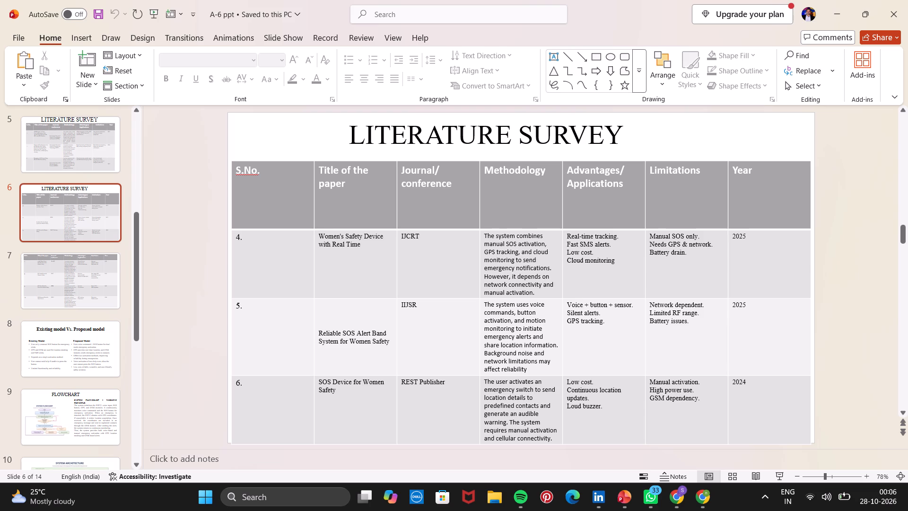
# Move the literature survey table on slide 6 slightly up so it fits between the title and the slide's bottom edge.
pyautogui.click(602, 255)
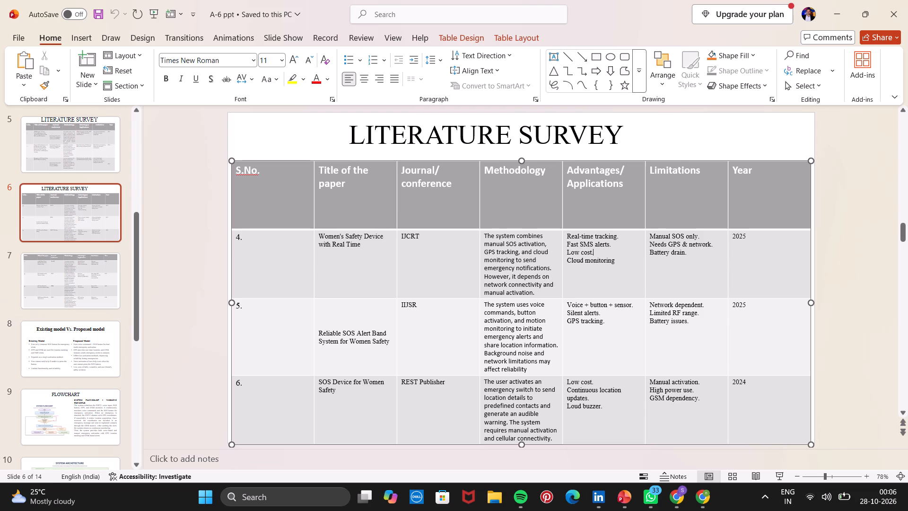
pyautogui.moveTo(467, 162); pyautogui.dragTo(467, 152)
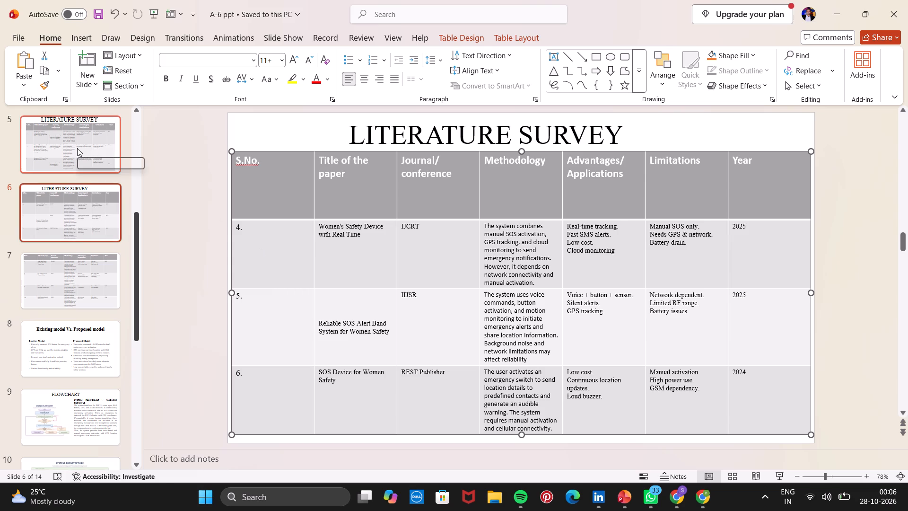
# Compare the literature survey slides, and widen slide 5's table on both sides to nearly the full slide width.
pyautogui.click(77, 148)
pyautogui.click(85, 240)
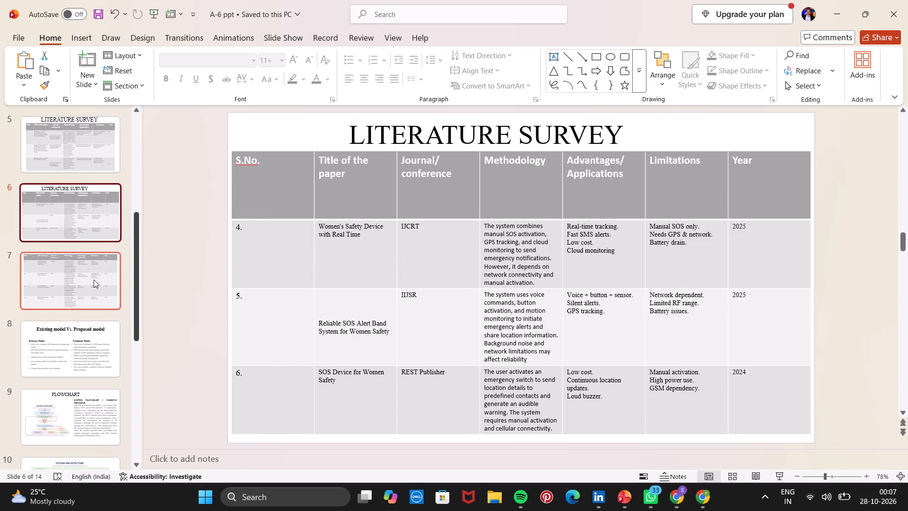
pyautogui.click(94, 280)
pyautogui.click(82, 158)
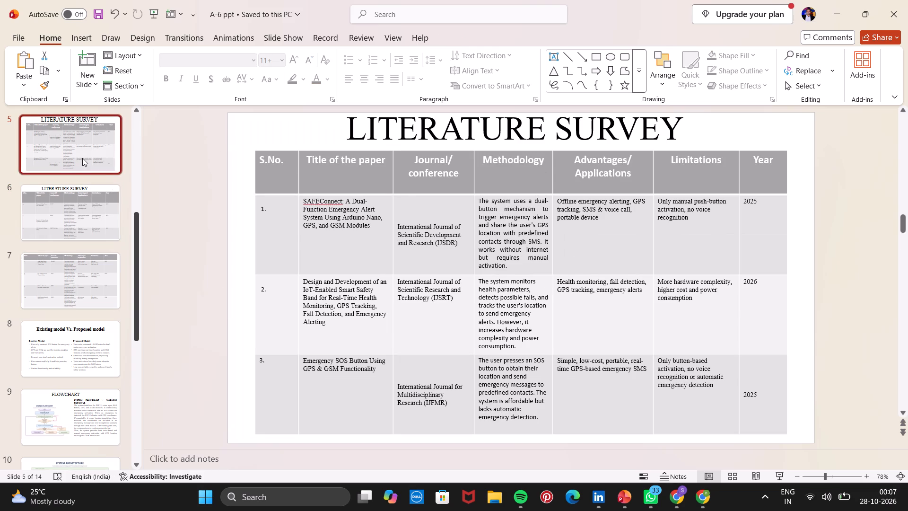
pyautogui.click(101, 208)
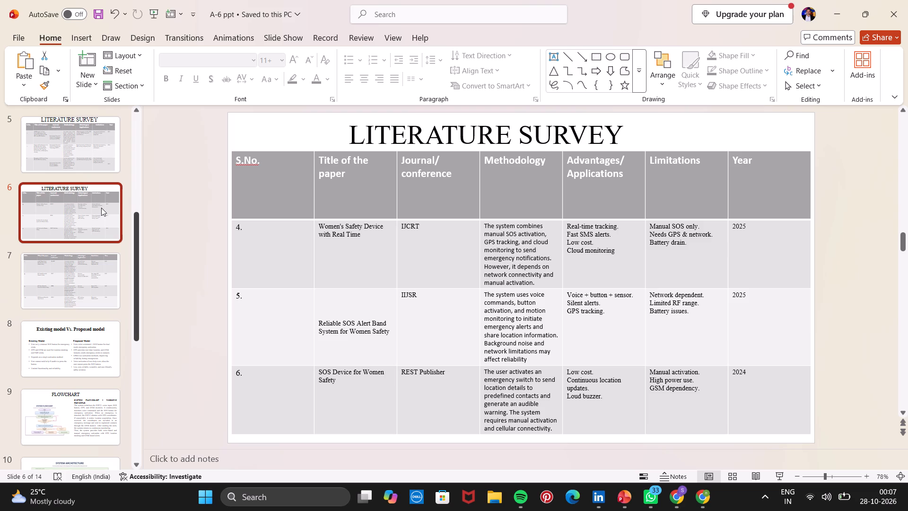
pyautogui.moveTo(99, 183); pyautogui.dragTo(86, 145)
pyautogui.click(86, 145)
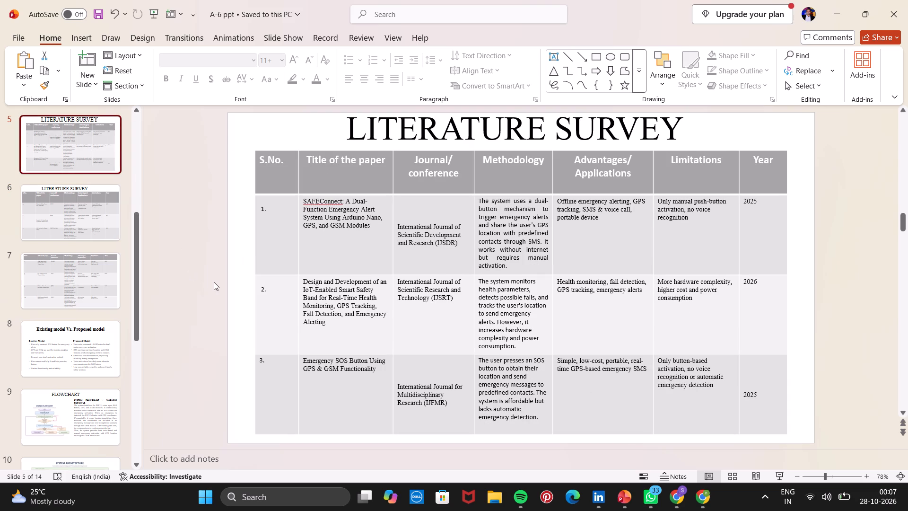
pyautogui.click(312, 274)
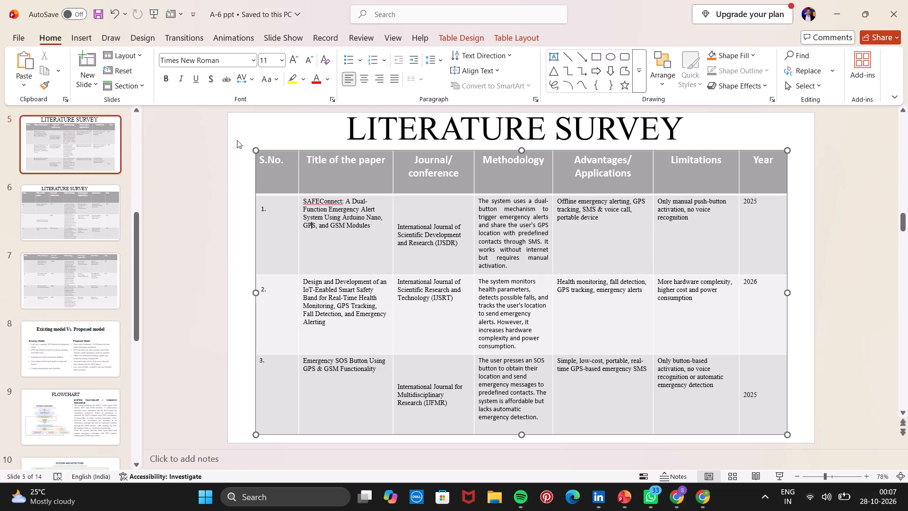
pyautogui.moveTo(255, 147); pyautogui.dragTo(238, 149)
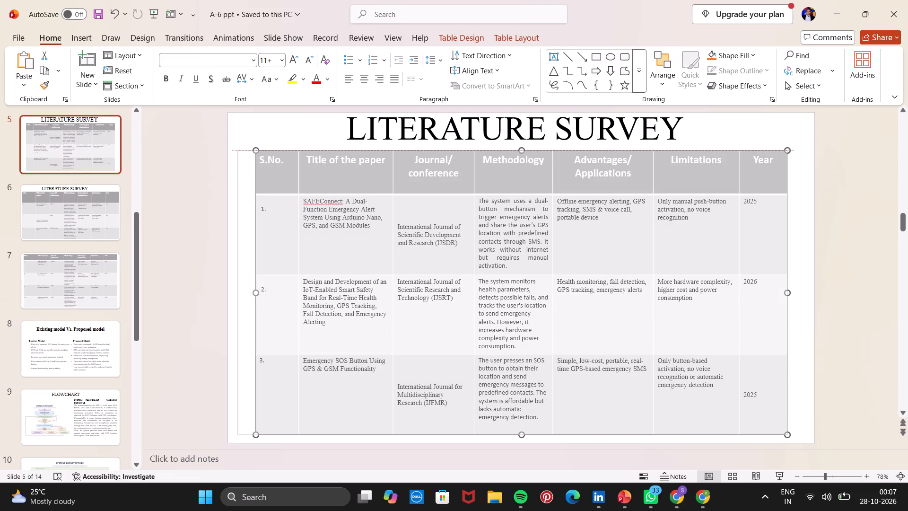
pyautogui.moveTo(238, 149); pyautogui.dragTo(232, 147)
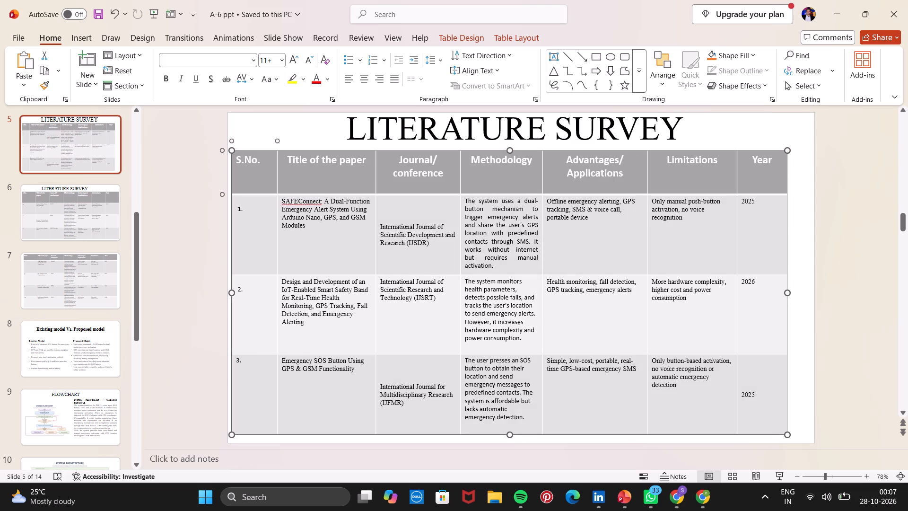
pyautogui.hscroll(3, 624, 224)
pyautogui.moveTo(784, 150); pyautogui.dragTo(810, 152)
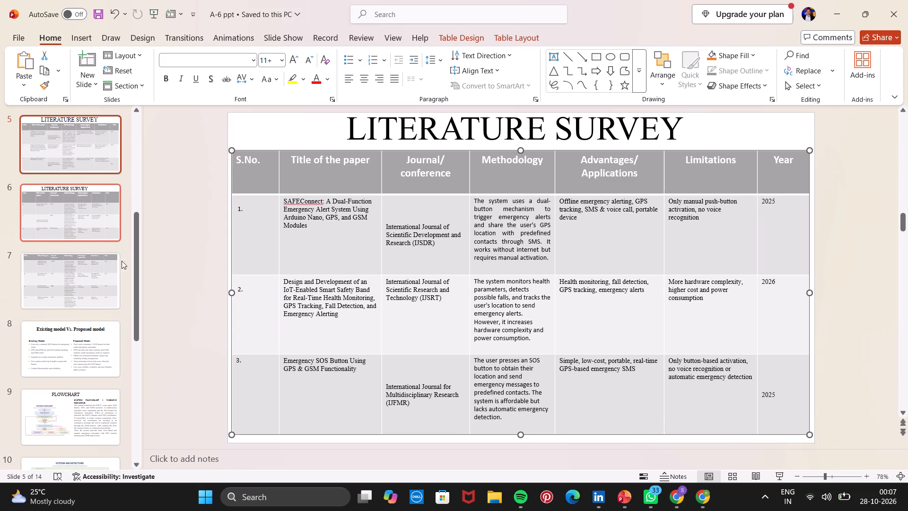
# Widen the table with papers 7 to 10 on slide 7 on both sides to nearly the full slide width.
pyautogui.click(111, 236)
pyautogui.click(92, 273)
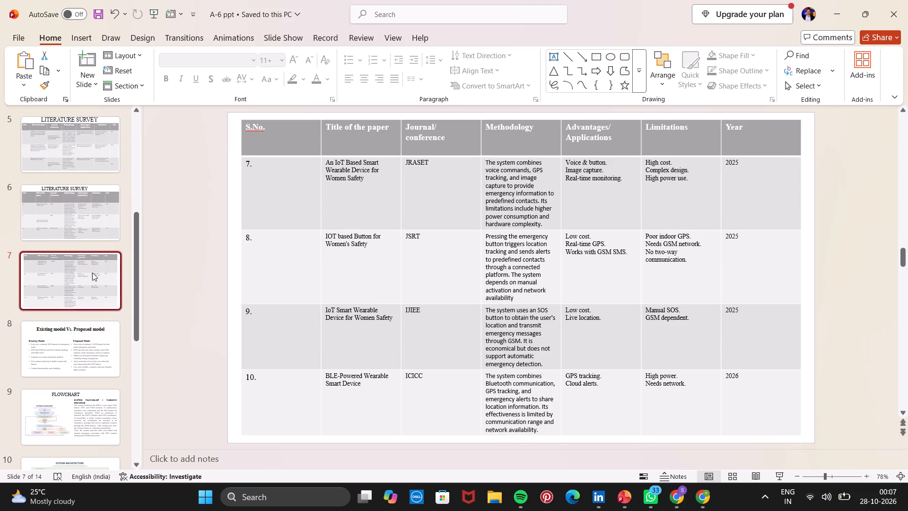
pyautogui.click(397, 300)
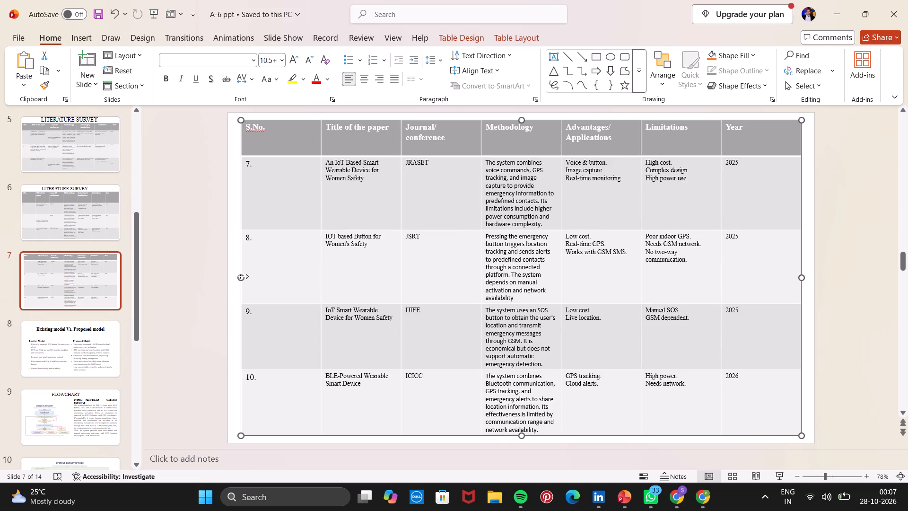
pyautogui.moveTo(243, 276); pyautogui.dragTo(232, 276)
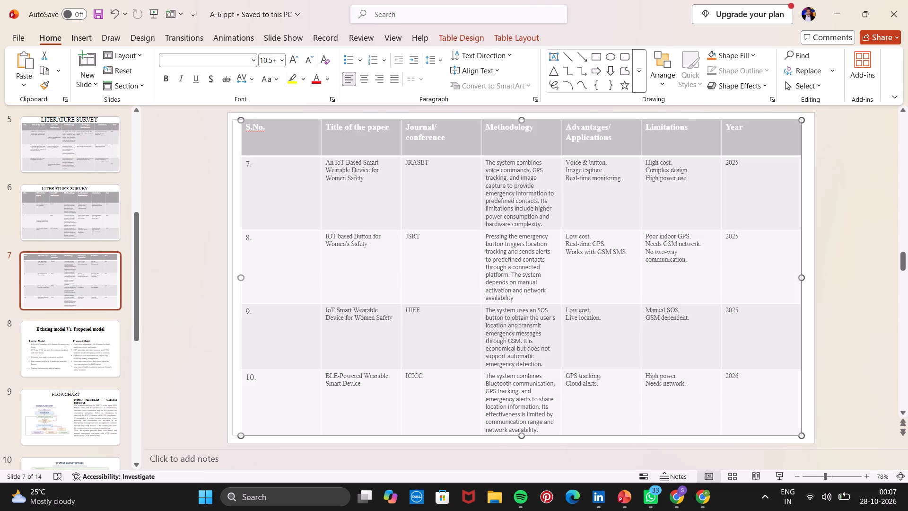
pyautogui.moveTo(232, 276); pyautogui.dragTo(232, 276)
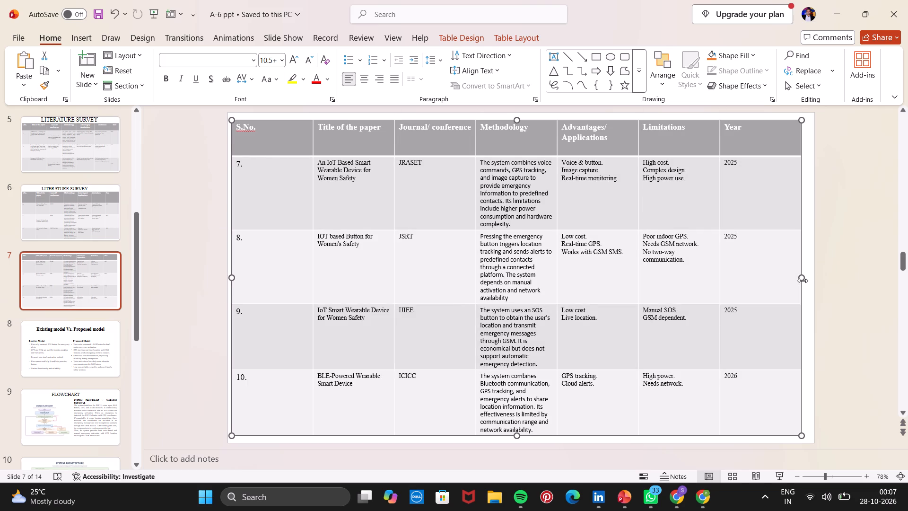
pyautogui.keyDown('ctrl'); pyautogui.scroll(1, 803, 281); pyautogui.keyUp('ctrl')
pyautogui.keyDown('ctrl'); pyautogui.scroll(-3, 803, 281); pyautogui.keyUp('ctrl')
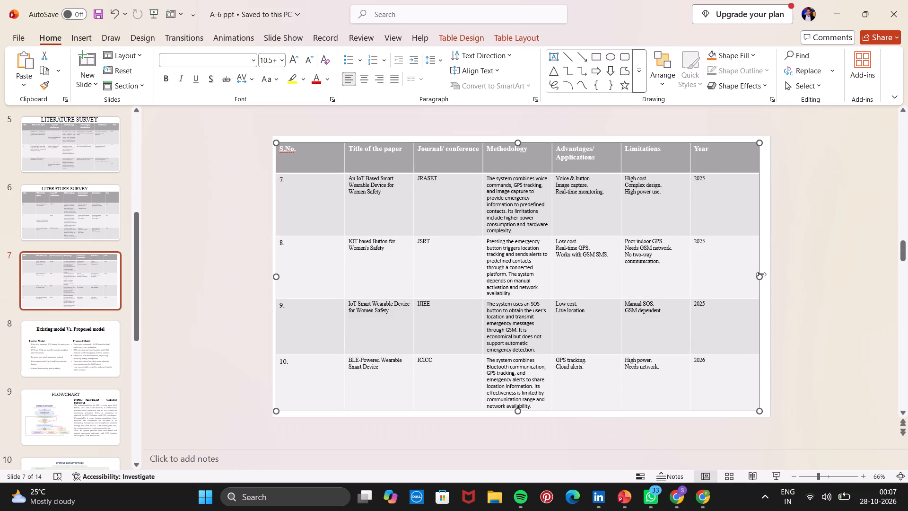
pyautogui.moveTo(761, 274); pyautogui.dragTo(767, 273)
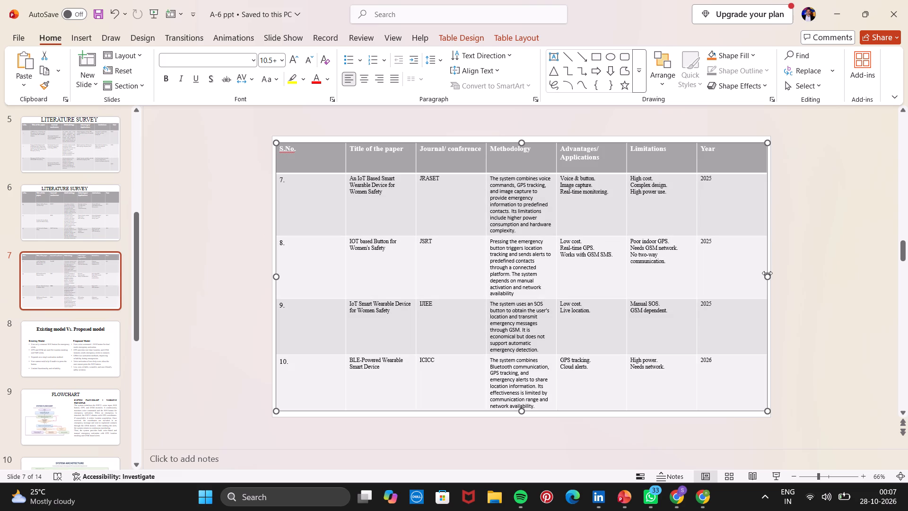
pyautogui.click(850, 363)
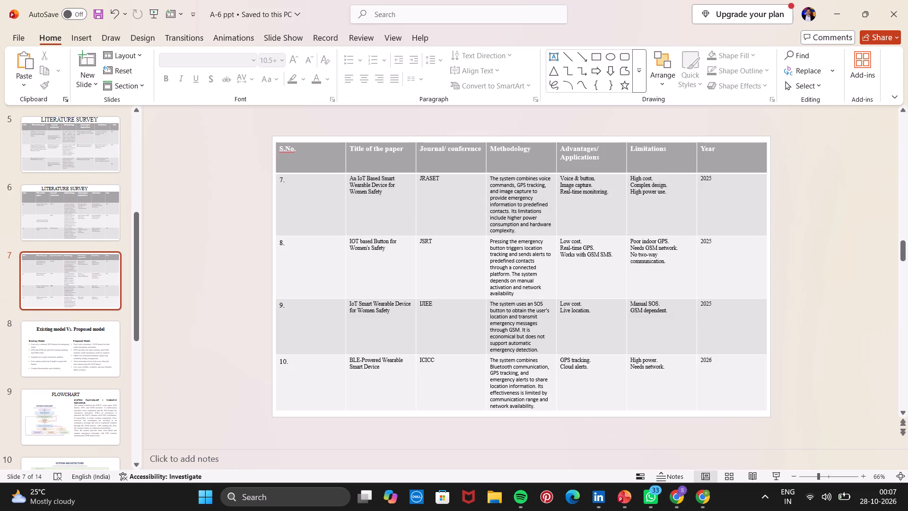
# Stretch the table with papers 7 to 10 on slide 7 down to the slide's bottom edge.
pyautogui.click(481, 307)
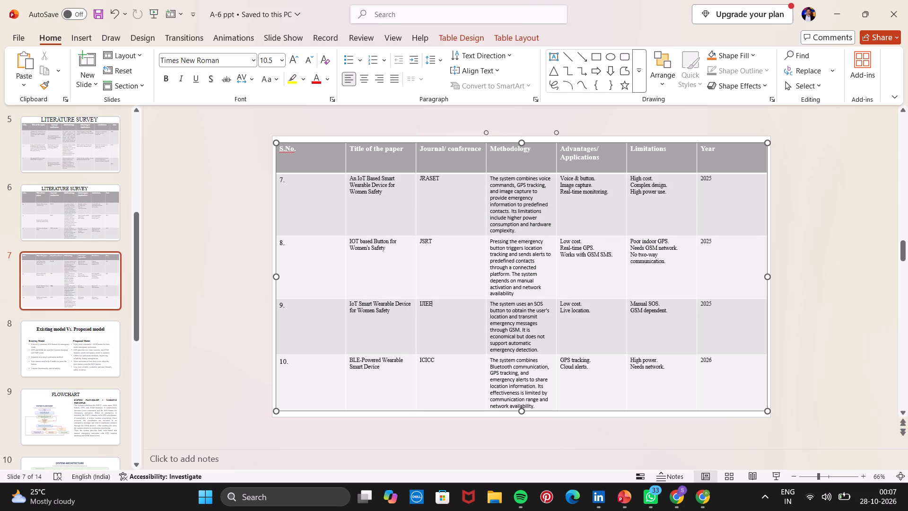
pyautogui.click(523, 413)
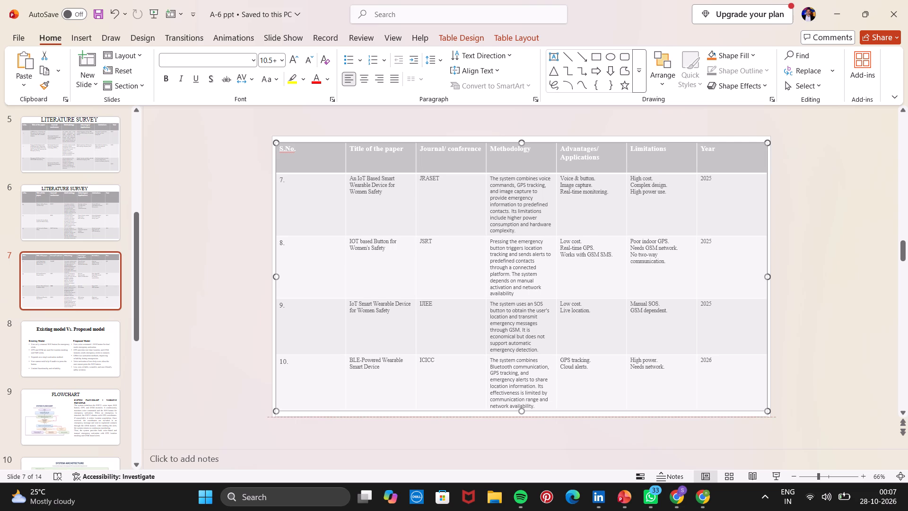
# Go back through the contents, introduction and abstract slides and compare the literature survey slides 5 to 7.
pyautogui.click(103, 159)
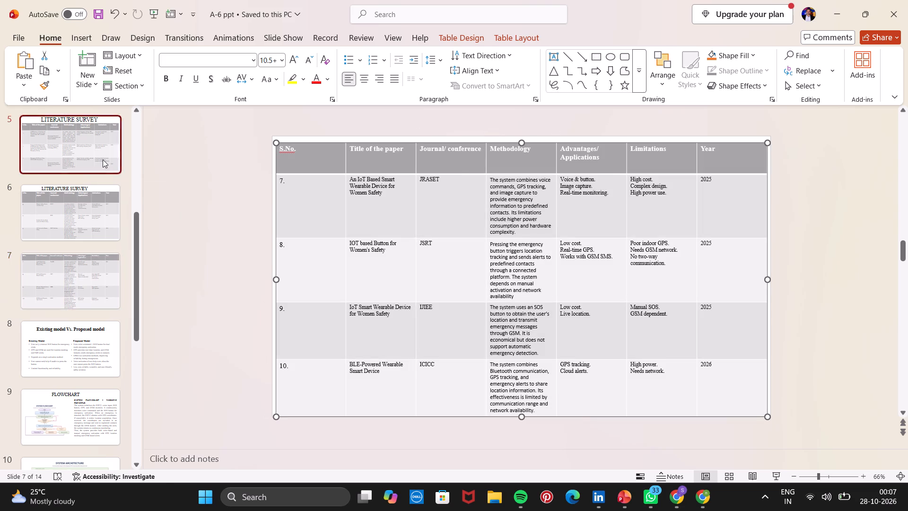
pyautogui.scroll(7, 103, 159)
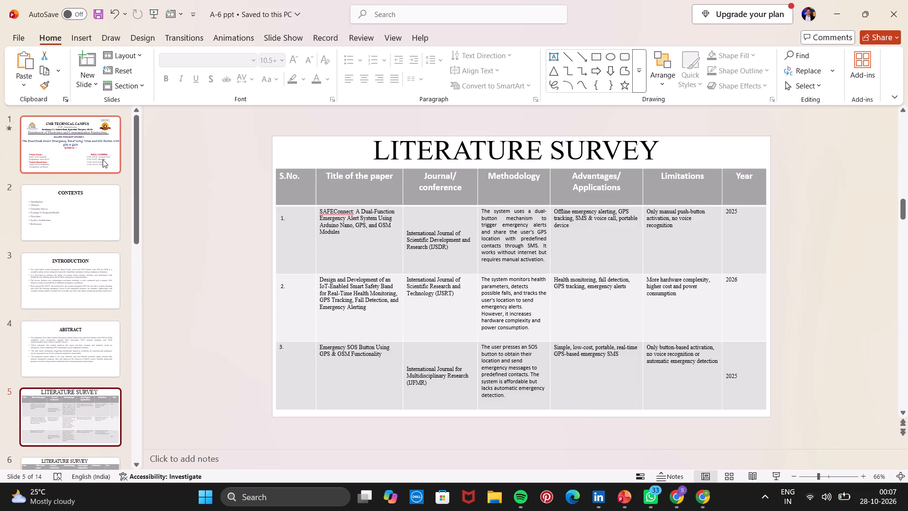
pyautogui.click(65, 215)
pyautogui.click(88, 291)
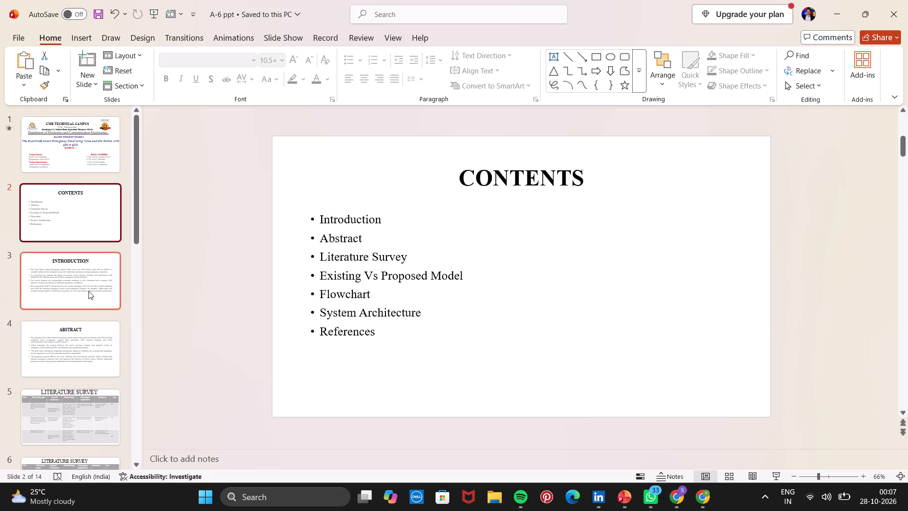
pyautogui.click(86, 342)
pyautogui.scroll(-1, 86, 342)
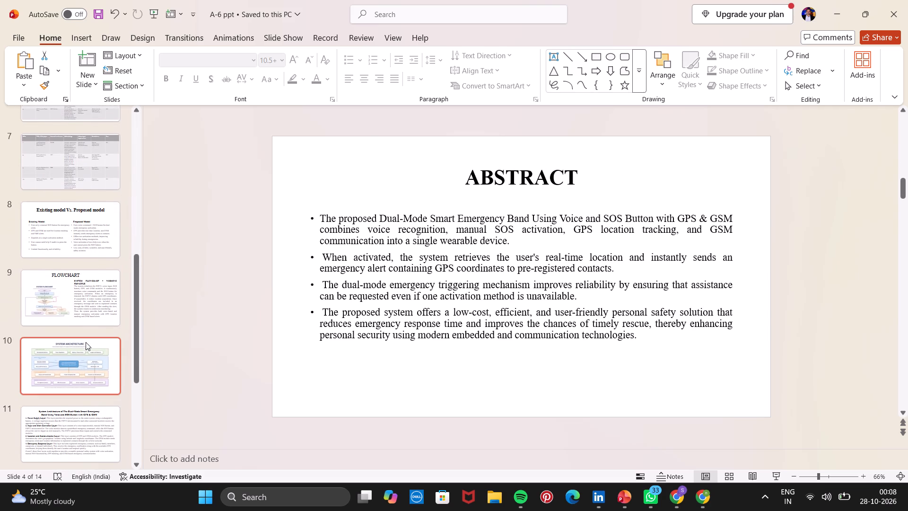
pyautogui.scroll(-1, 86, 342)
pyautogui.click(96, 314)
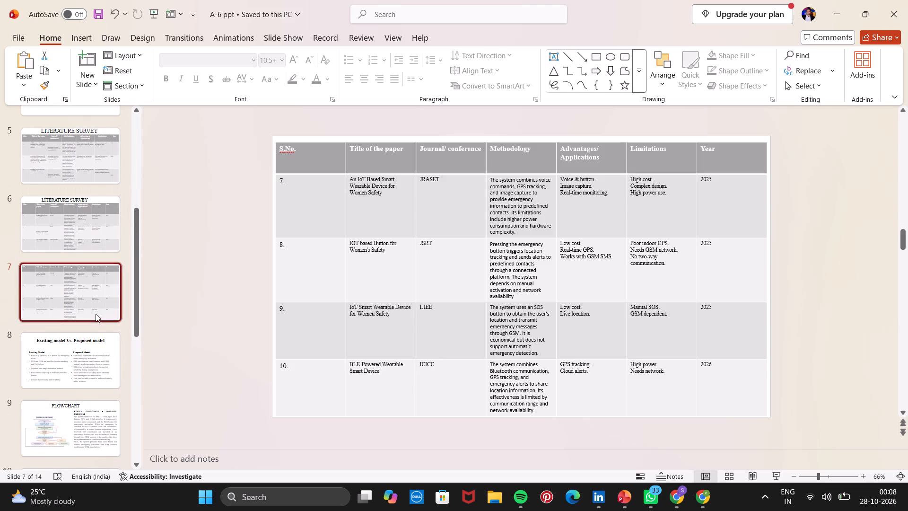
pyautogui.click(123, 249)
pyautogui.click(85, 159)
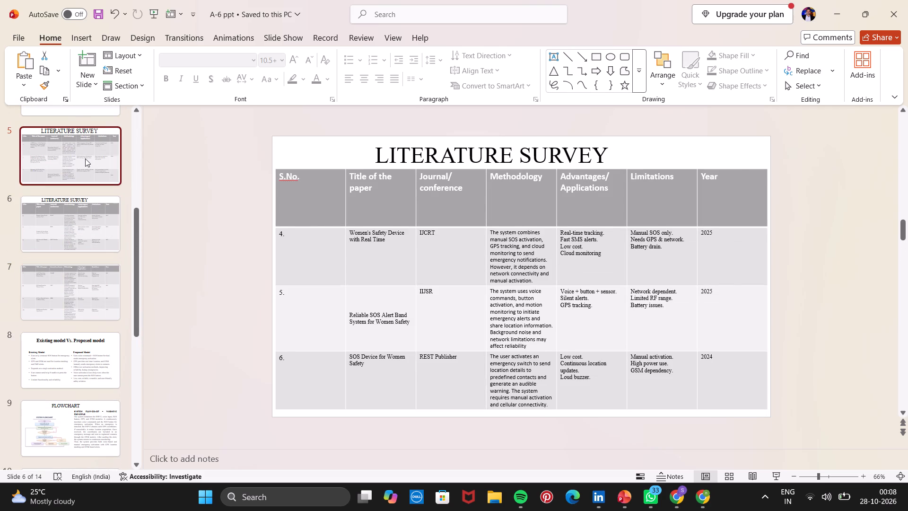
pyautogui.click(86, 225)
pyautogui.click(90, 277)
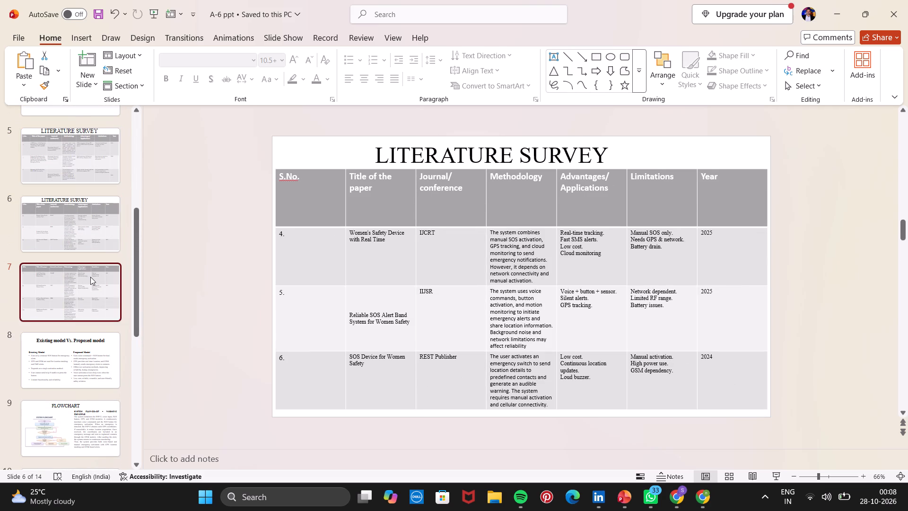
# Set the font size of the LITERATURE SURVEY title on slide 5 to 44.
pyautogui.click(57, 136)
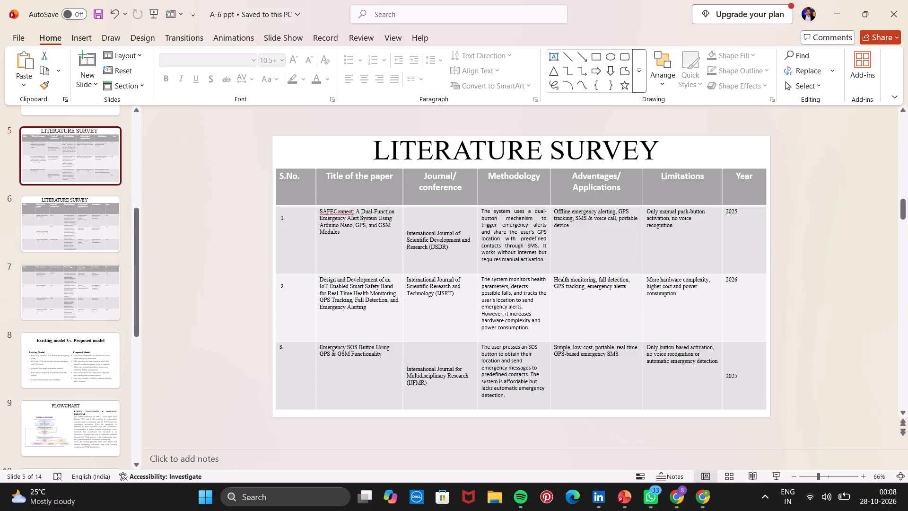
pyautogui.click(371, 150)
pyautogui.click(384, 148)
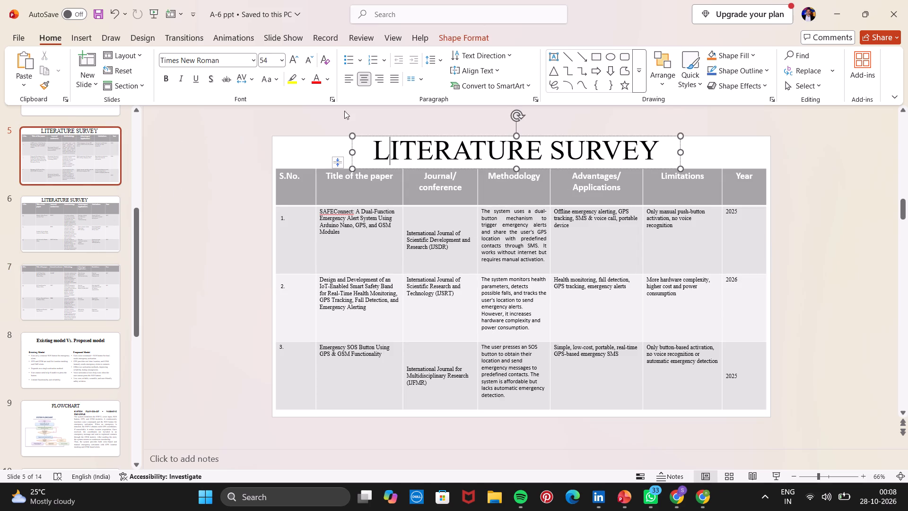
pyautogui.click(360, 136)
pyautogui.click(281, 66)
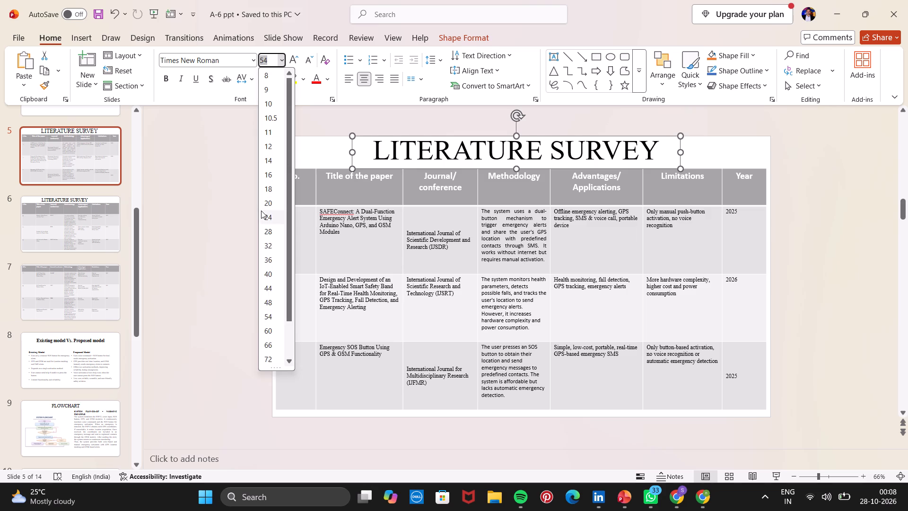
pyautogui.click(275, 289)
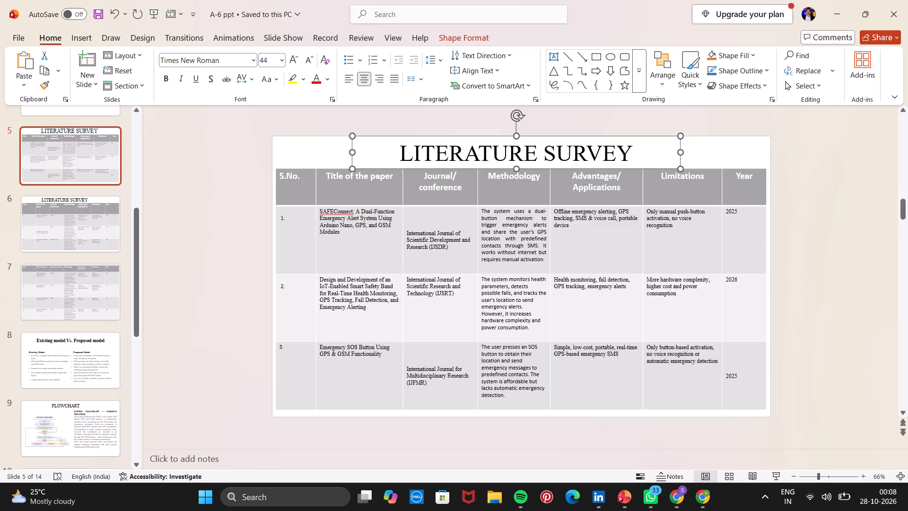
# Check the title formatting of the literature survey on slide 6 and of Existing model Vs. Proposed model on slide 8.
pyautogui.click(85, 225)
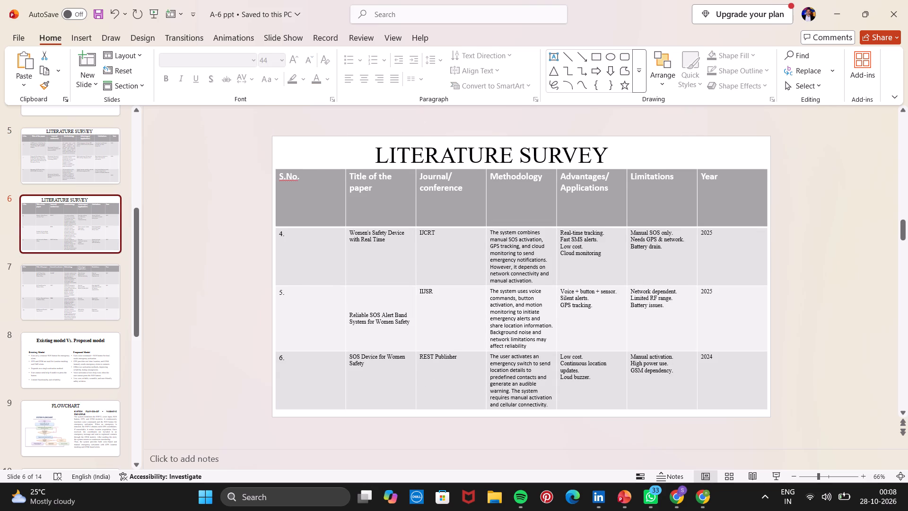
pyautogui.click(431, 158)
pyautogui.click(403, 132)
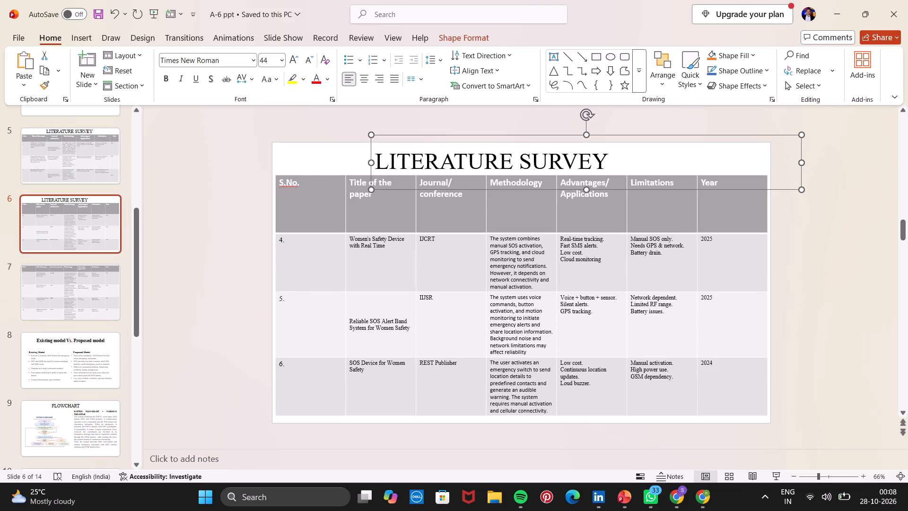
pyautogui.click(89, 337)
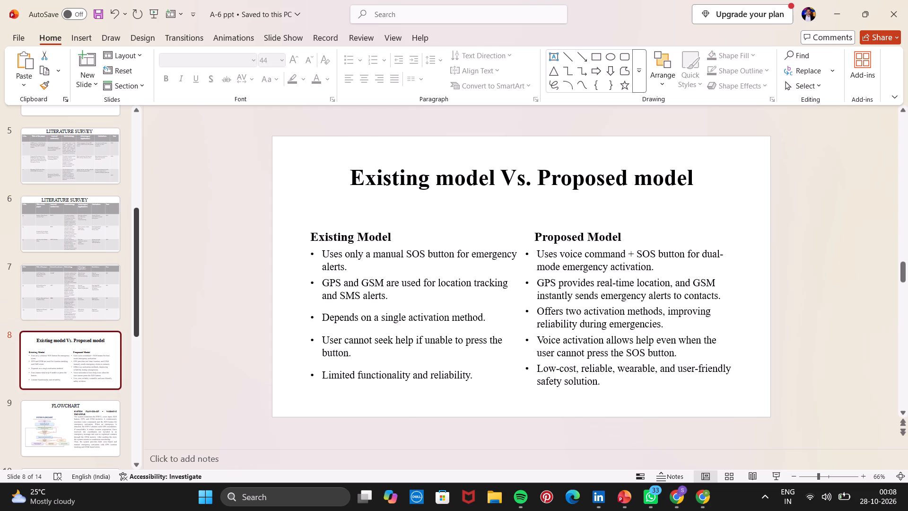
pyautogui.click(379, 174)
pyautogui.click(380, 150)
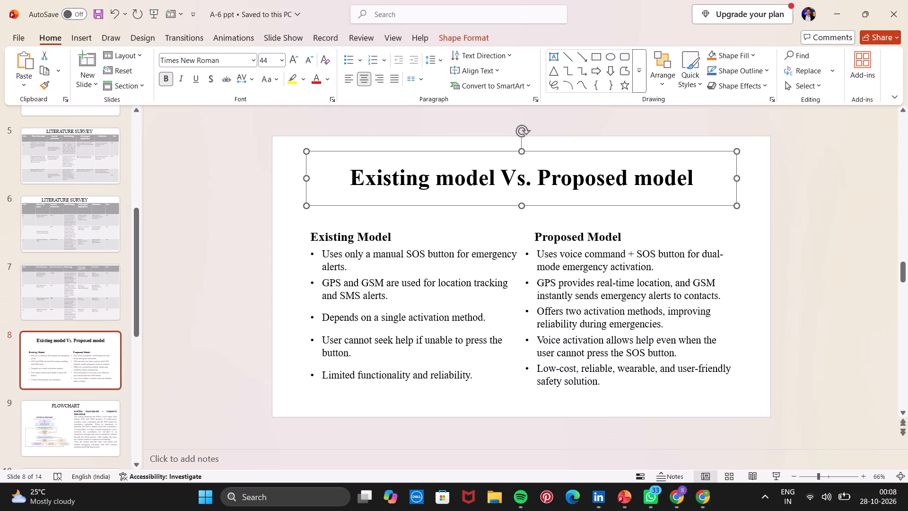
# Make the FLOWCHART title on slide 9 bold.
pyautogui.click(75, 421)
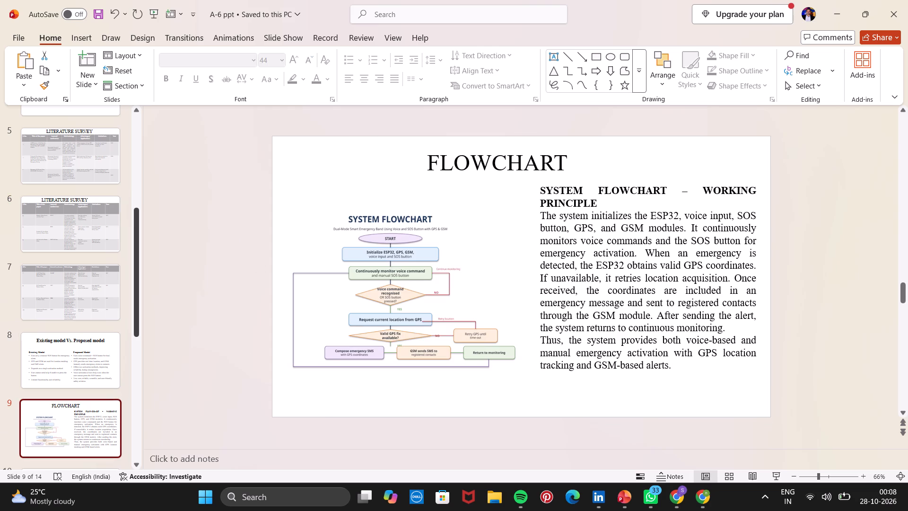
pyautogui.click(428, 165)
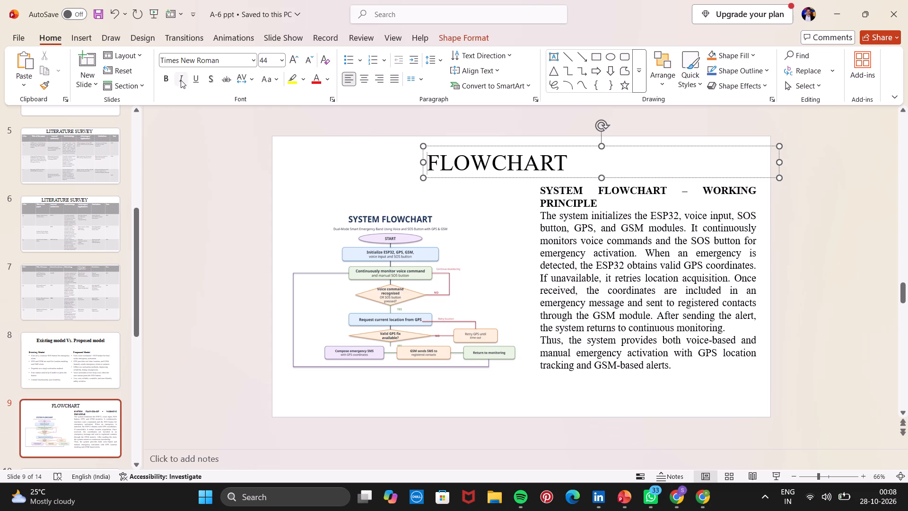
pyautogui.click(166, 84)
pyautogui.click(491, 143)
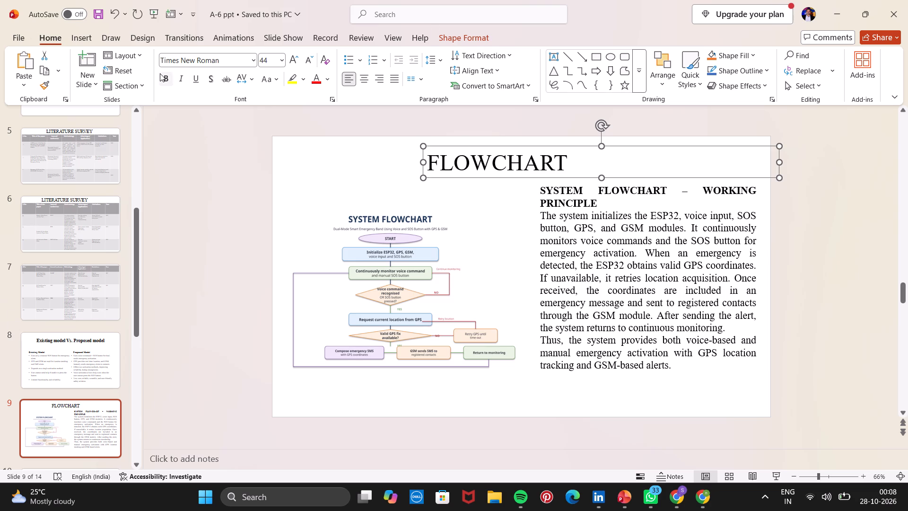
pyautogui.click(160, 73)
# Move the System Architecture diagram on slide 10 down close to the slide's bottom edge, leaving space above it.
pyautogui.scroll(-1, 0, 257)
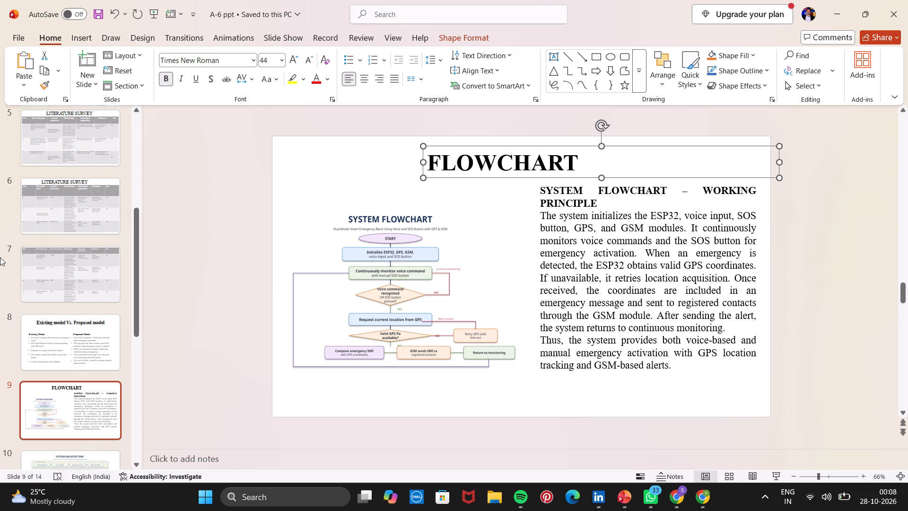
pyautogui.scroll(-1, 0, 257)
pyautogui.click(50, 358)
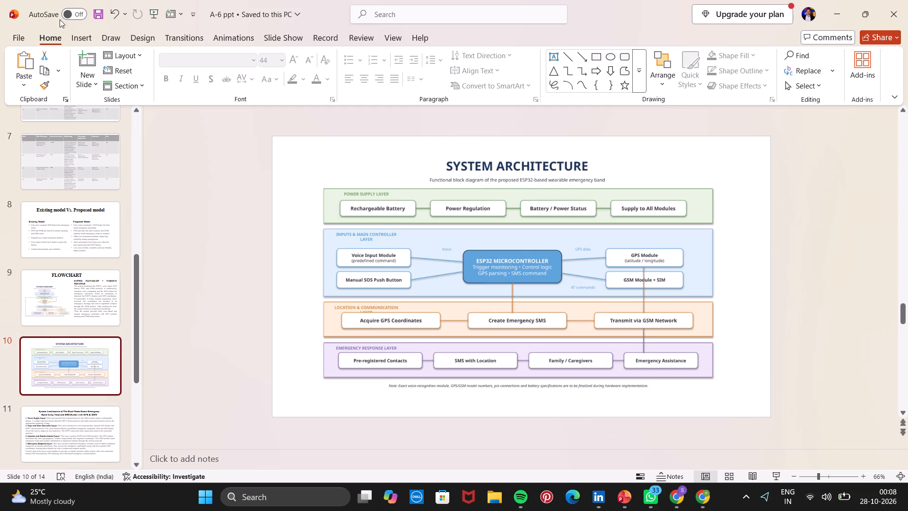
pyautogui.click(424, 350)
pyautogui.rightClick(424, 350)
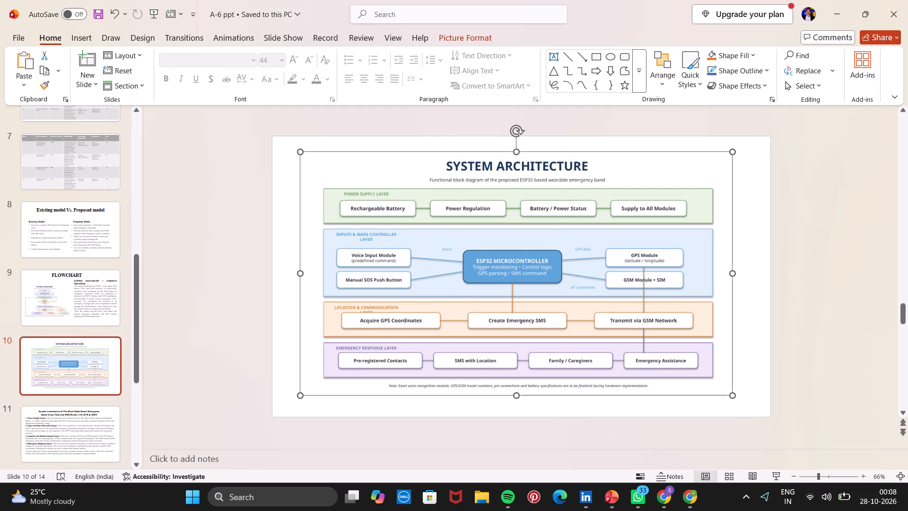
pyautogui.click(424, 350)
pyautogui.moveTo(424, 350); pyautogui.dragTo(420, 367)
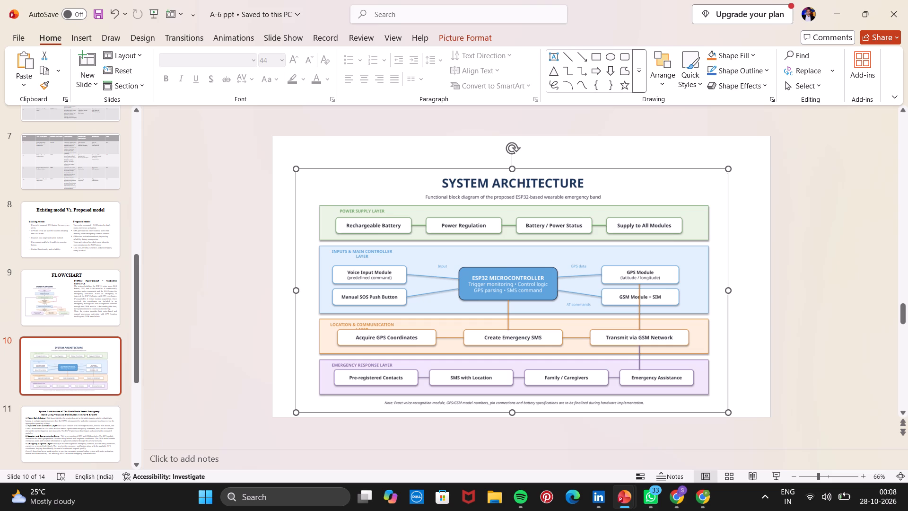
pyautogui.click(420, 367)
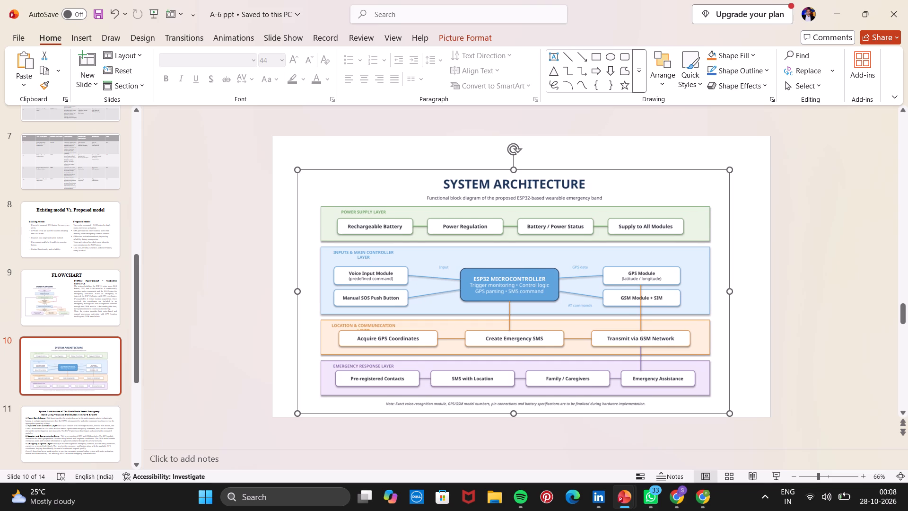
# Shrink the System Architecture diagram from its upper corners and reposition it near the centre of the slide's lower part.
pyautogui.moveTo(297, 169); pyautogui.dragTo(344, 182)
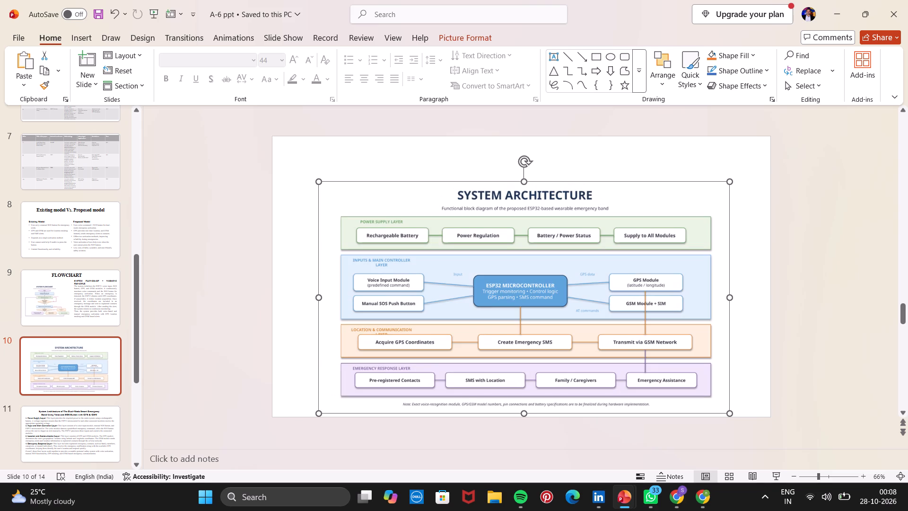
pyautogui.click(415, 223)
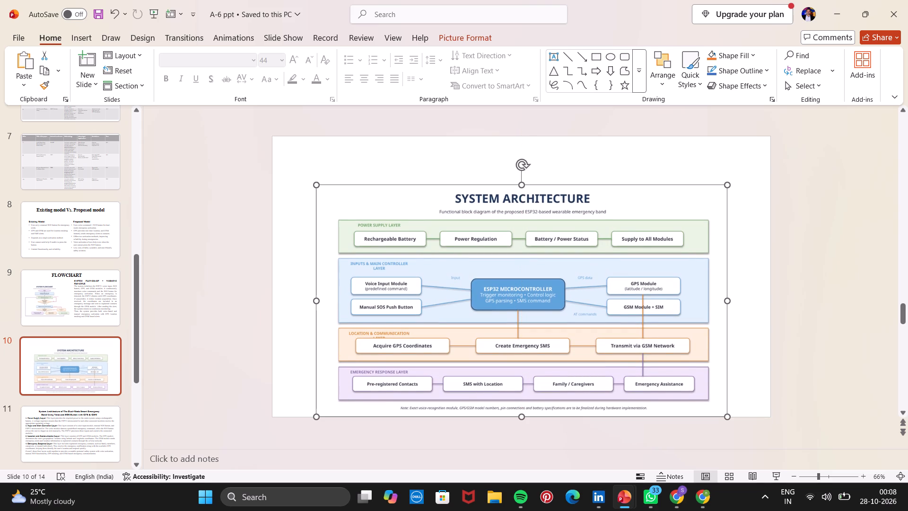
pyautogui.moveTo(725, 185); pyautogui.dragTo(714, 205)
pyautogui.moveTo(621, 262); pyautogui.dragTo(635, 253)
pyautogui.moveTo(393, 233); pyautogui.dragTo(363, 229)
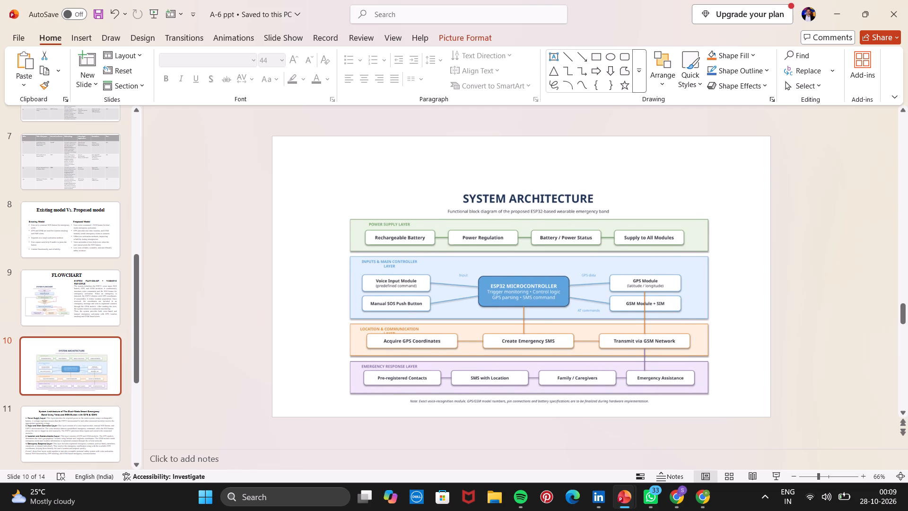
pyautogui.moveTo(363, 229); pyautogui.dragTo(381, 232)
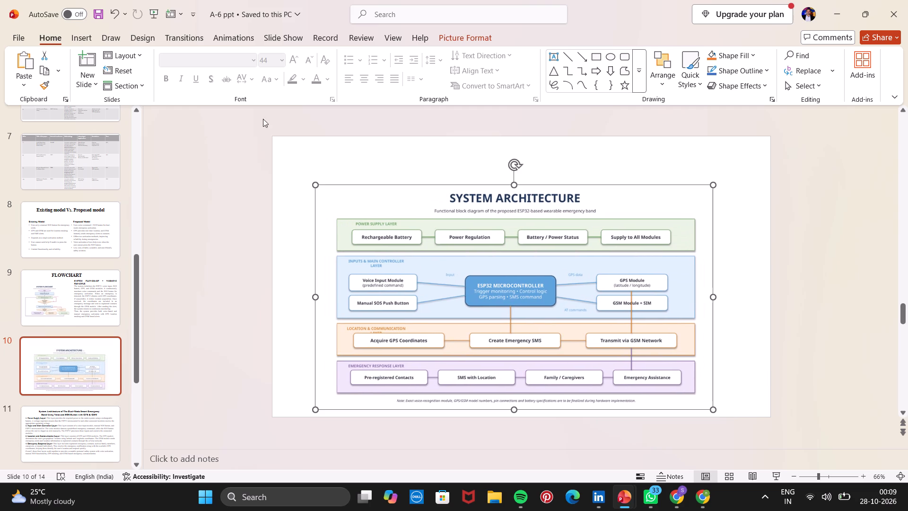
pyautogui.click(283, 150)
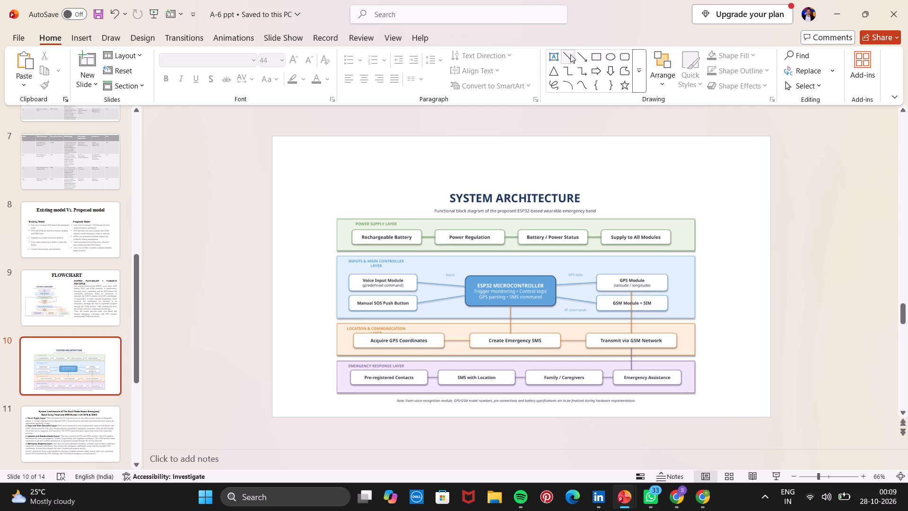
# Draw a wide text box above the System Architecture diagram and move it up near the slide's top edge.
pyautogui.click(555, 53)
pyautogui.hscroll(-1, 363, 156)
pyautogui.moveTo(363, 156); pyautogui.dragTo(599, 179)
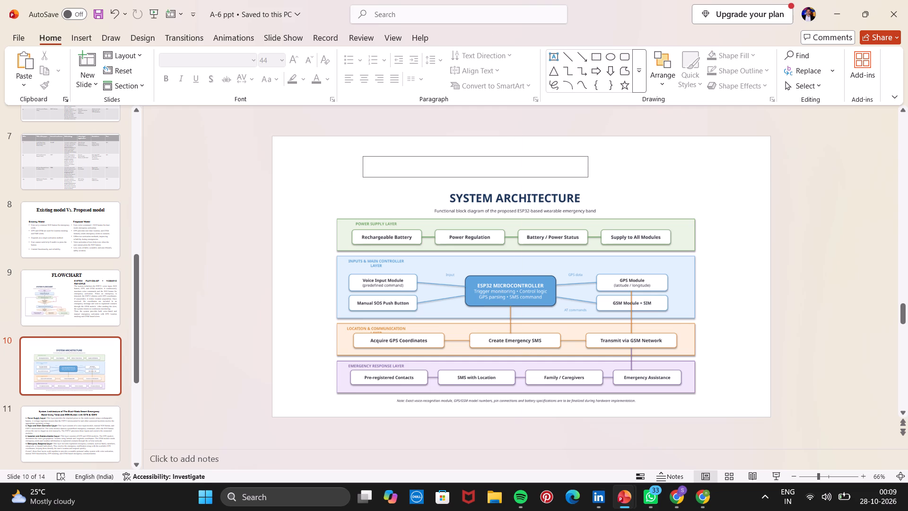
pyautogui.moveTo(599, 179); pyautogui.dragTo(612, 212)
pyautogui.moveTo(463, 156); pyautogui.dragTo(478, 143)
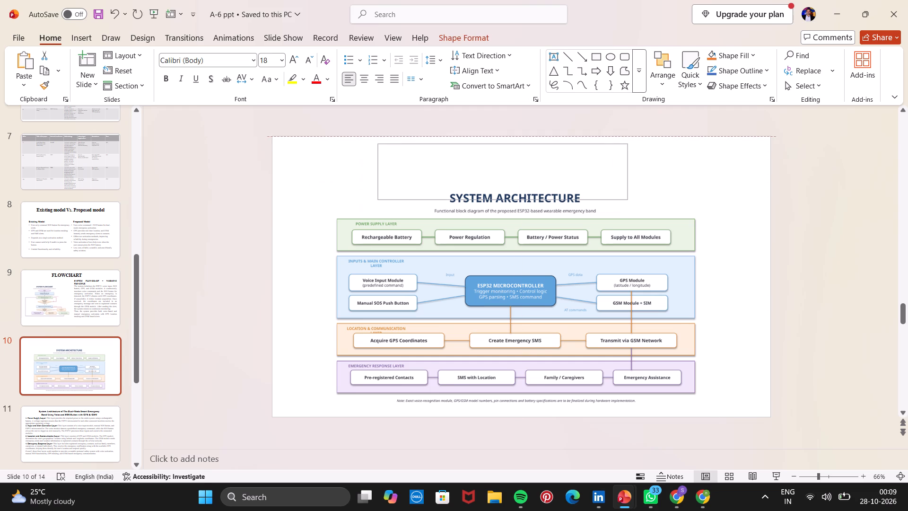
pyautogui.moveTo(478, 143); pyautogui.dragTo(476, 144)
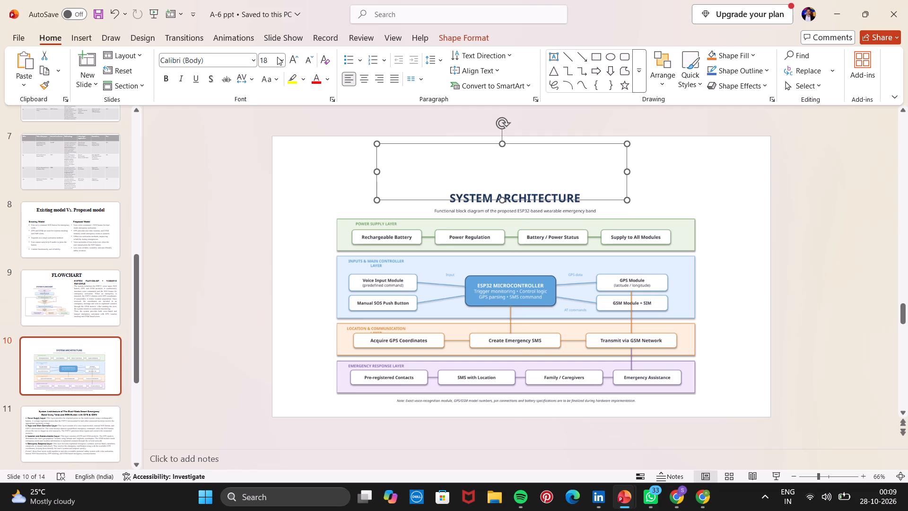
# Enter the heading "SYSTEM ARCHITECTURE" at size 44 in the new text box above the slide 10 diagram.
pyautogui.click(283, 60)
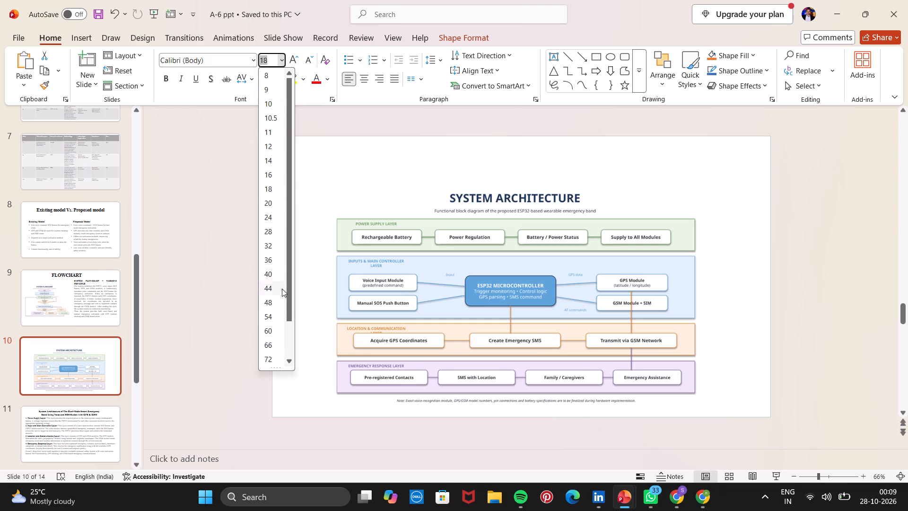
pyautogui.click(282, 289)
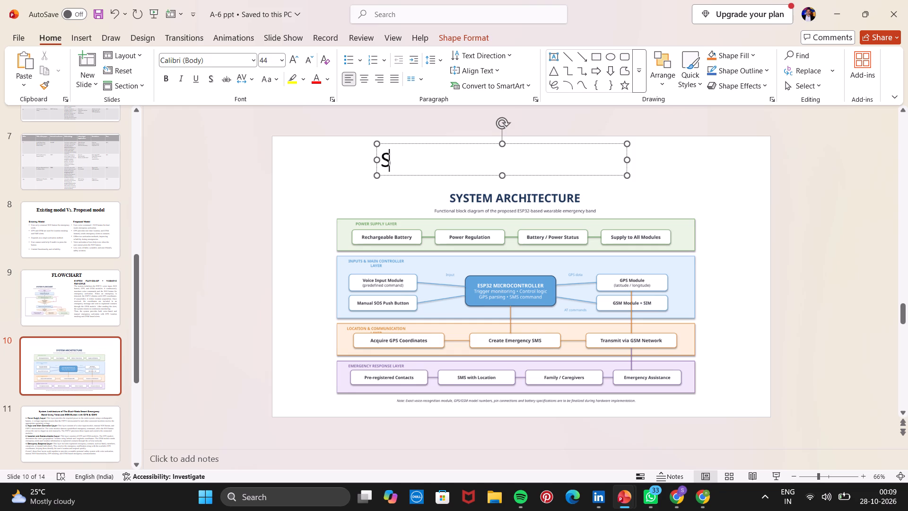
pyautogui.press('y')
pyautogui.write('YSTE, AR')
pyautogui.press('BackSpace')
pyautogui.press('BackSpace')
pyautogui.press('BackSpace')
pyautogui.press('BackSpace')
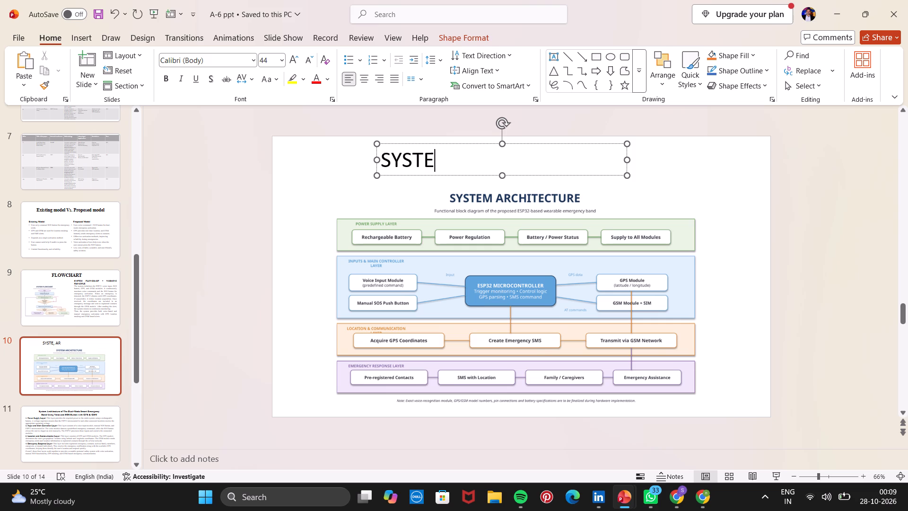
pyautogui.write('M A')
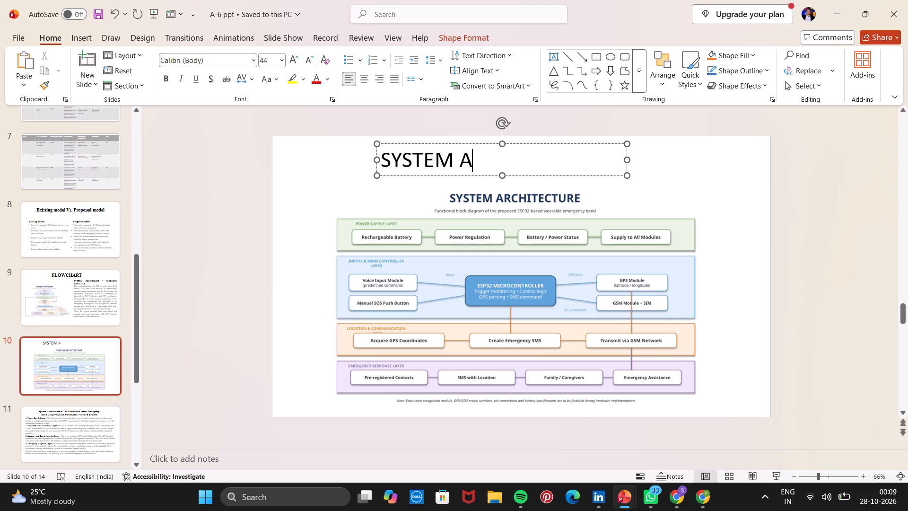
pyautogui.write('RC')
pyautogui.write('HITECTU')
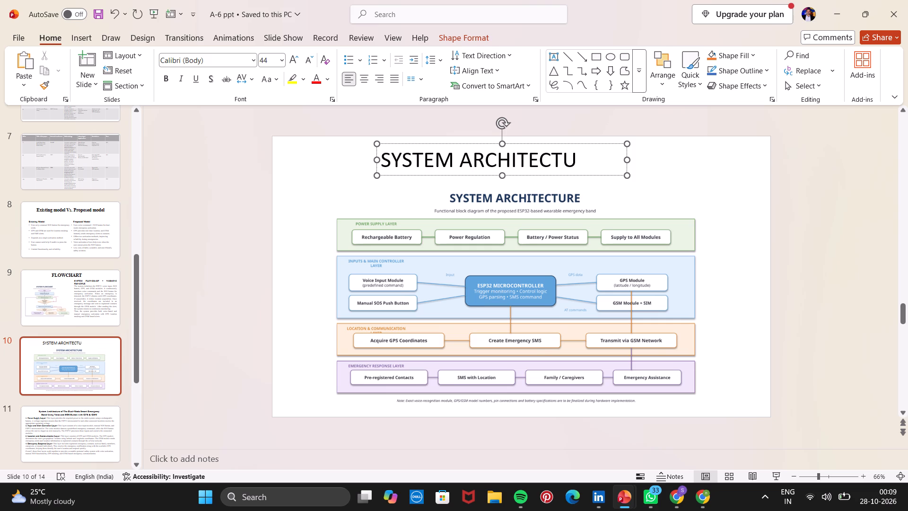
pyautogui.write('RE')
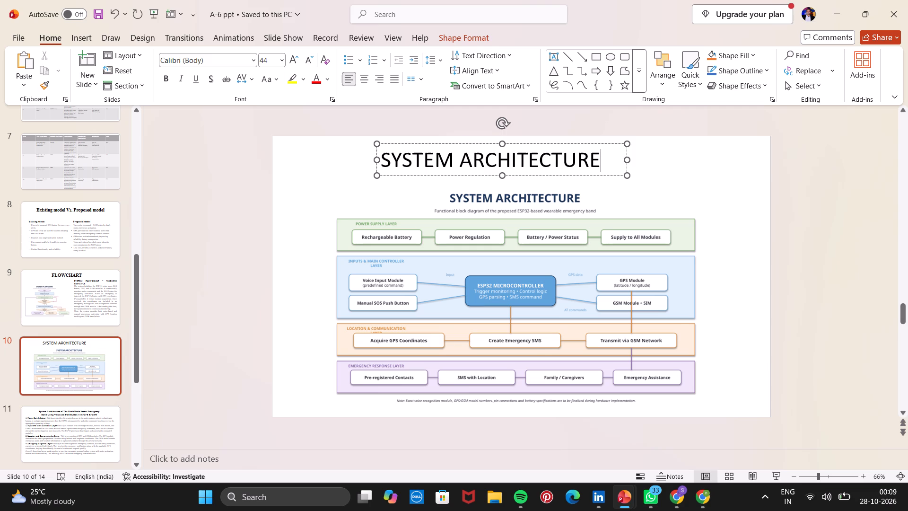
# Format the SYSTEM ARCHITECTURE heading on slide 10 as bold Times New Roman.
pyautogui.click(465, 143)
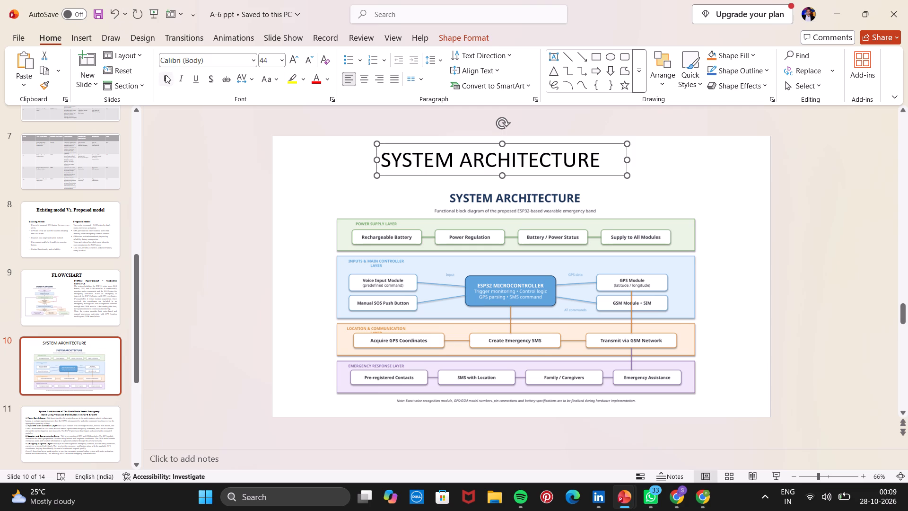
pyautogui.click(166, 75)
pyautogui.click(252, 62)
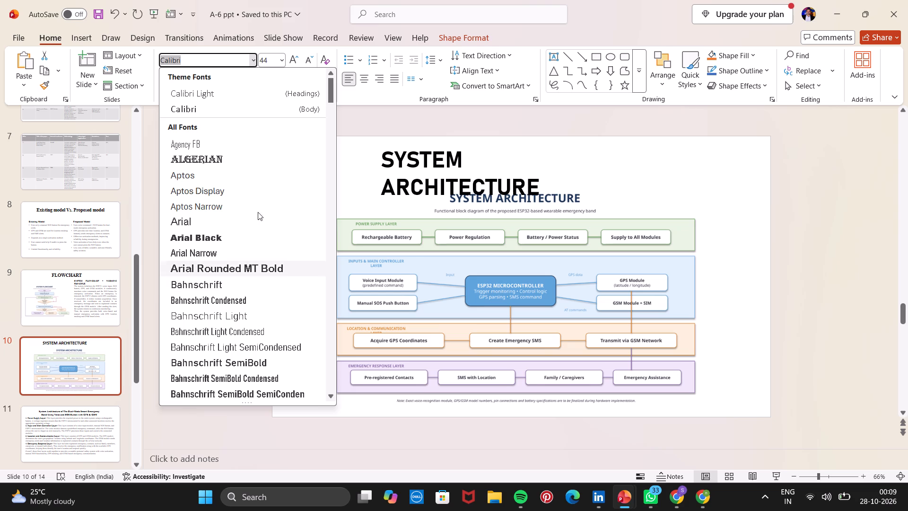
pyautogui.scroll(-4, 263, 238)
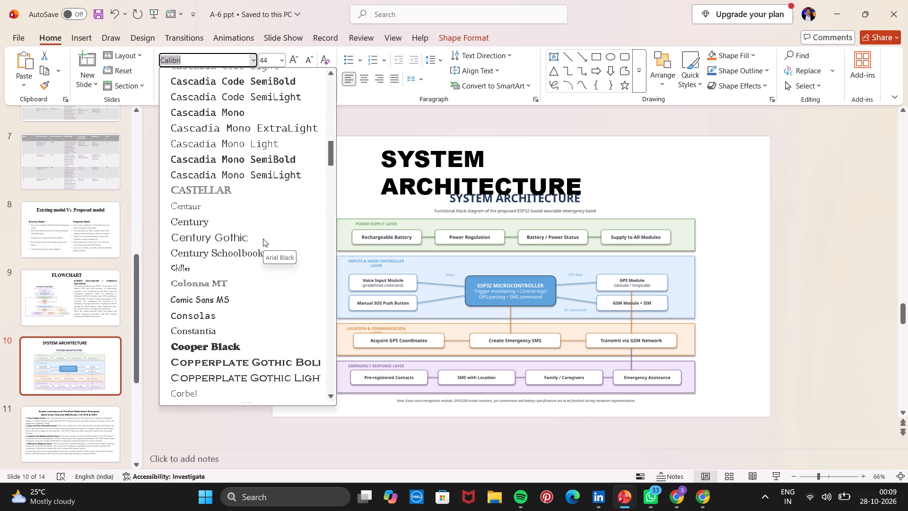
pyautogui.press('BackSpace')
pyautogui.write('TIM')
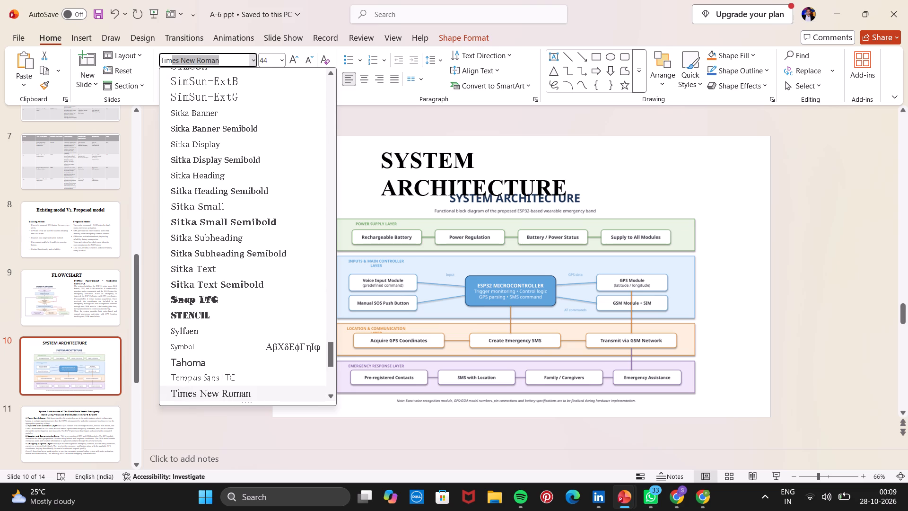
pyautogui.press('Return')
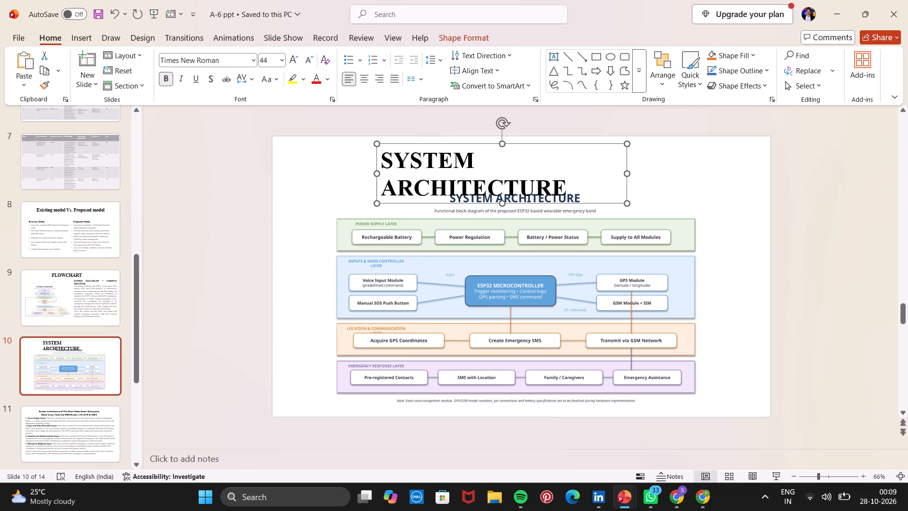
# Widen the SYSTEM ARCHITECTURE heading box so its text fits on one line, and move it slightly down toward the diagram.
pyautogui.moveTo(627, 205); pyautogui.dragTo(679, 172)
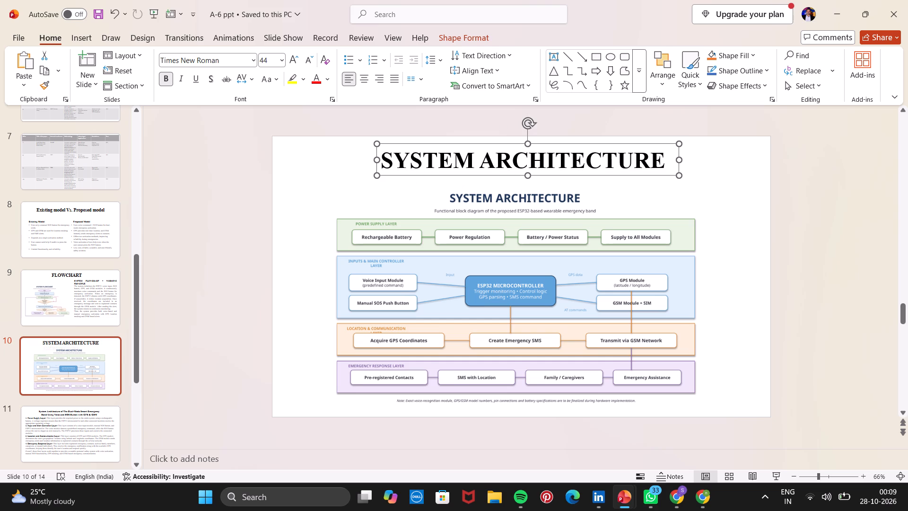
pyautogui.hscroll(-1, 599, 144)
pyautogui.moveTo(599, 144); pyautogui.dragTo(599, 154)
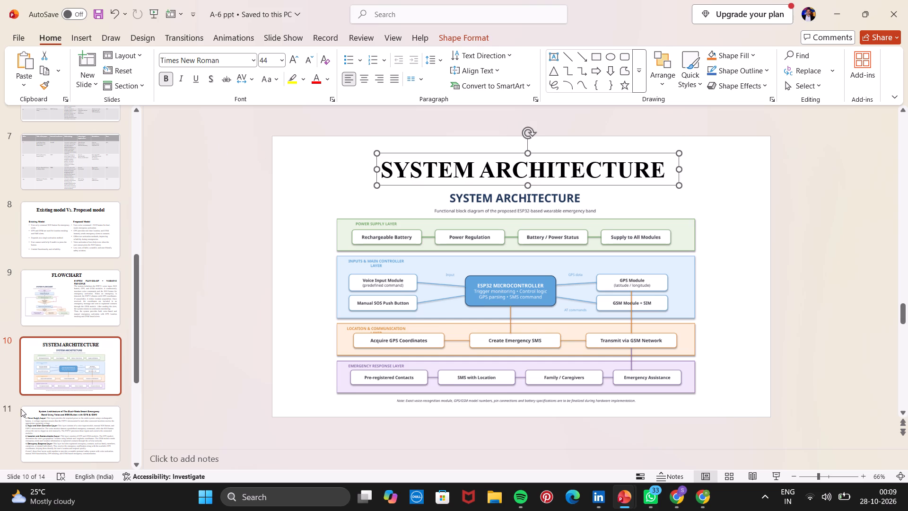
# Widen the title box on slide 11 on both sides to match the width of the body text below it.
pyautogui.click(30, 425)
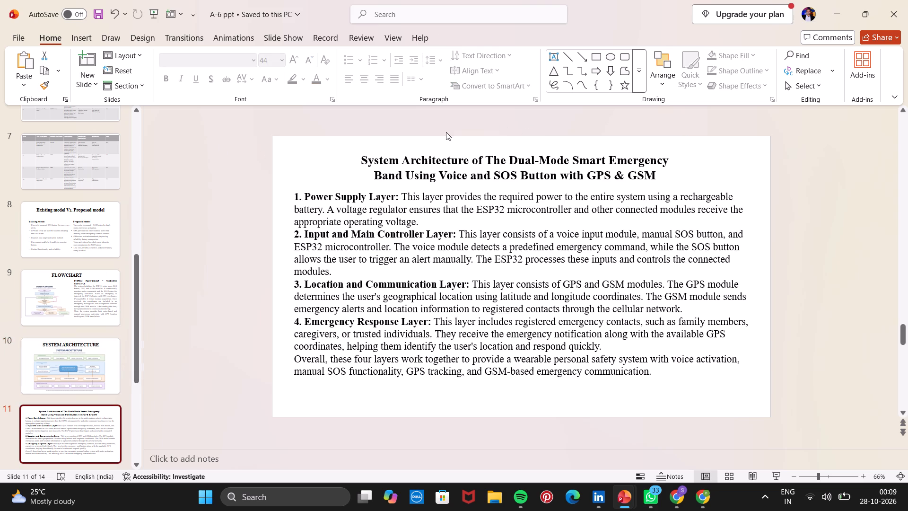
pyautogui.click(437, 167)
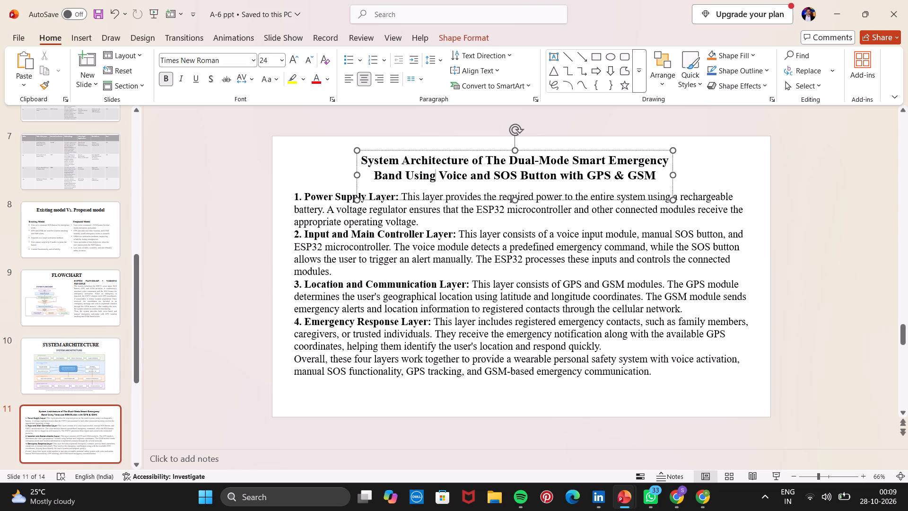
pyautogui.click(357, 179)
pyautogui.moveTo(357, 177); pyautogui.dragTo(277, 158)
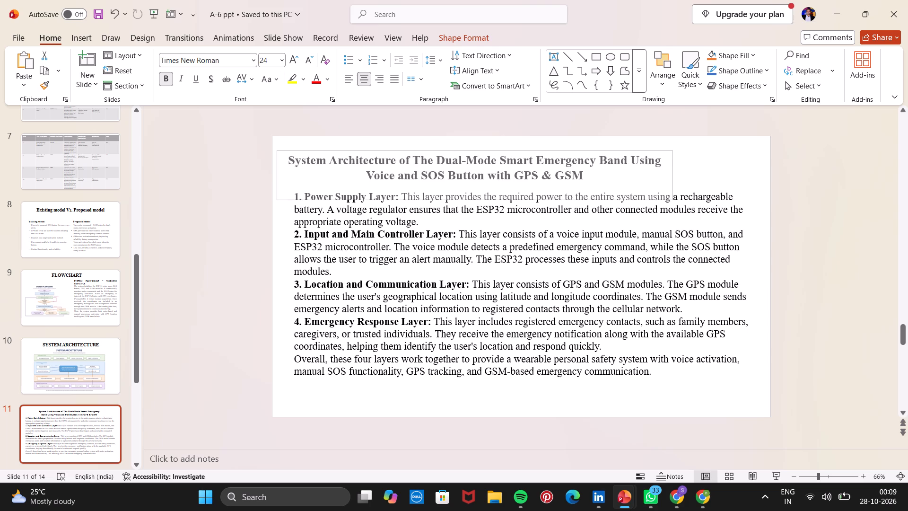
pyautogui.moveTo(277, 158); pyautogui.dragTo(290, 158)
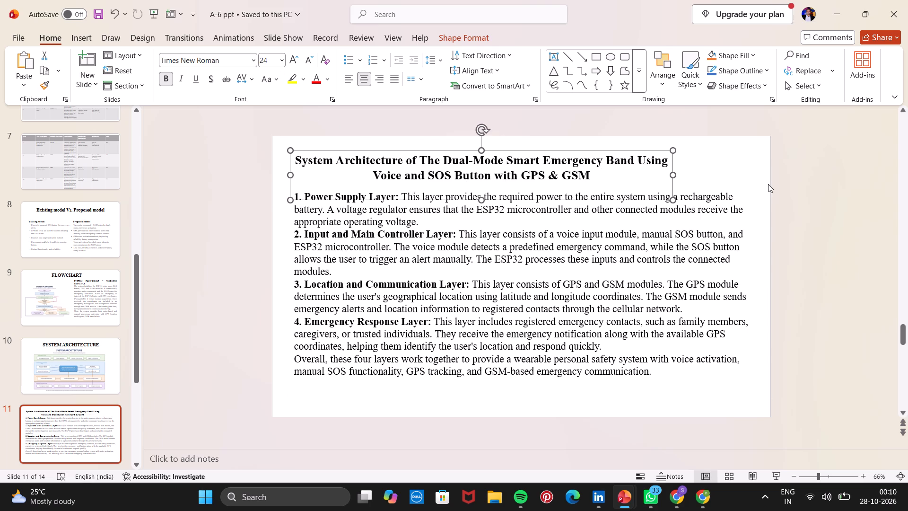
pyautogui.moveTo(672, 173); pyautogui.dragTo(747, 158)
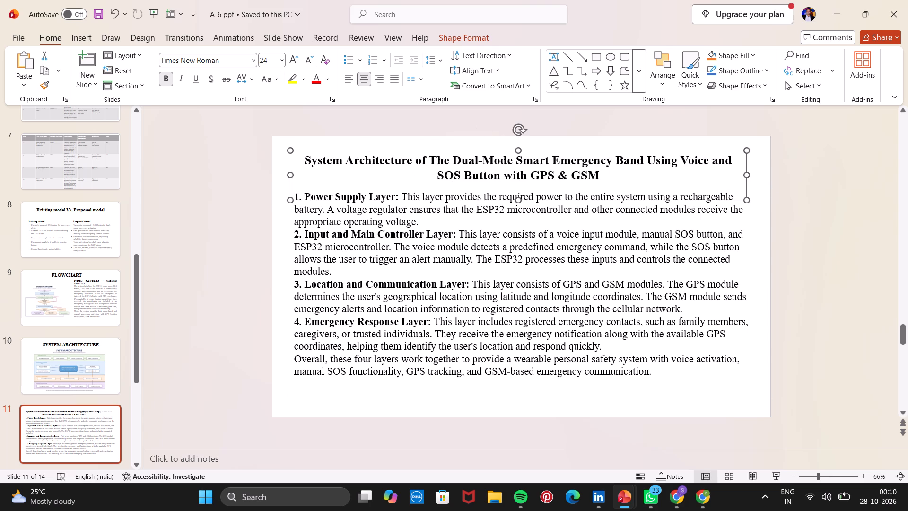
# Capitalize both occurrences of "model" in the slide 8 title so it reads "Existing Model Vs. Proposed Model".
pyautogui.click(121, 222)
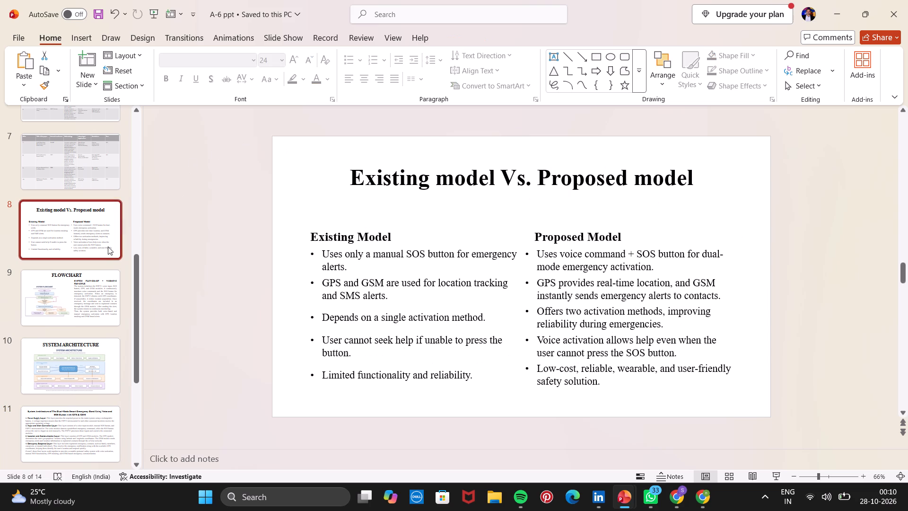
pyautogui.click(91, 309)
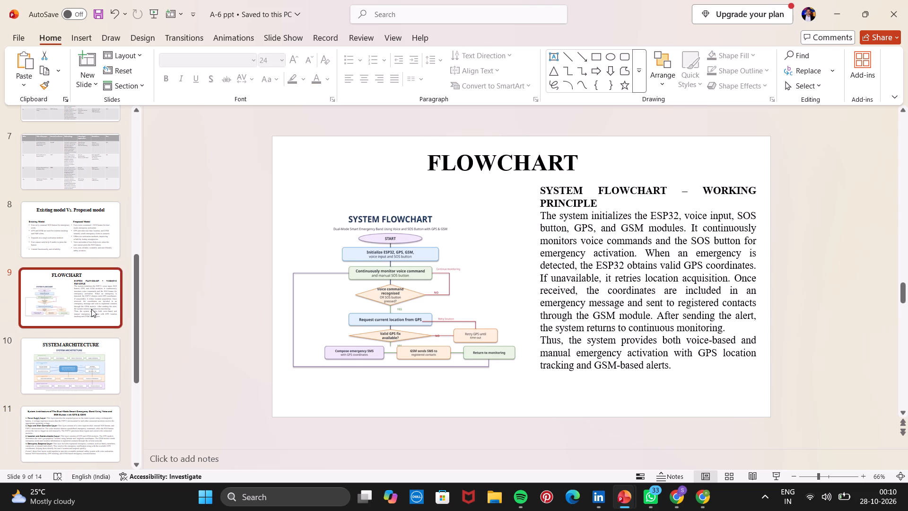
pyautogui.click(98, 226)
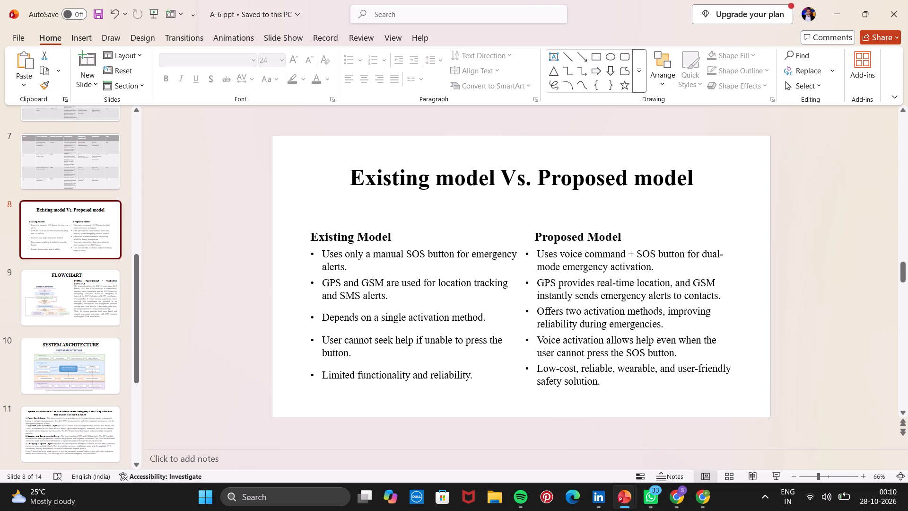
pyautogui.click(473, 178)
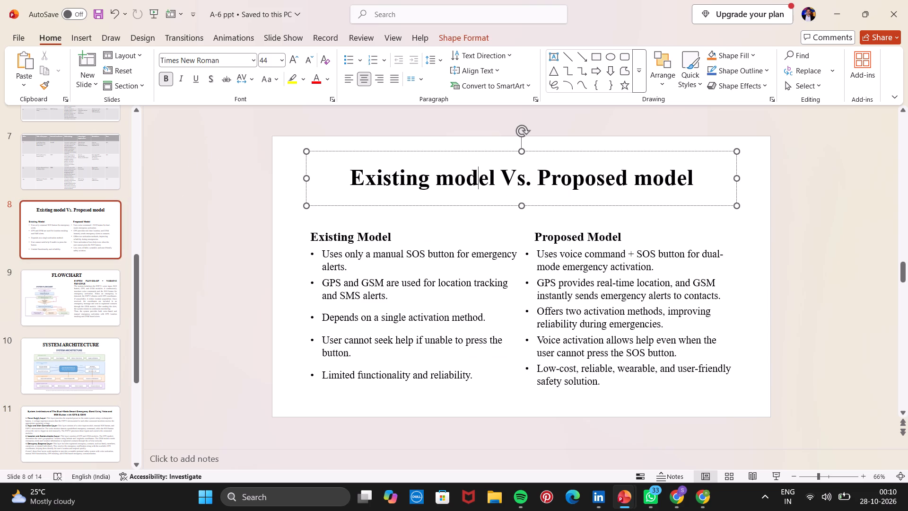
pyautogui.click(451, 171)
pyautogui.press('BackSpace')
pyautogui.press('m')
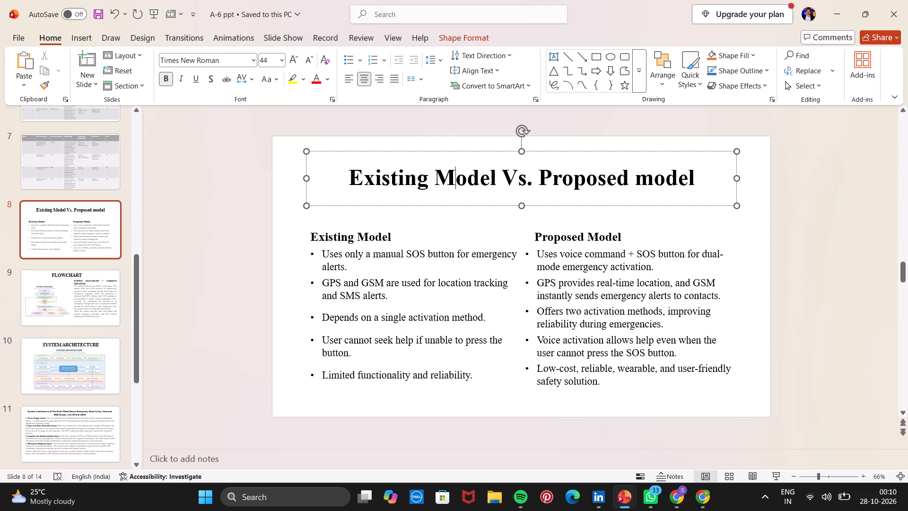
pyautogui.click(654, 181)
pyautogui.press('BackSpace')
pyautogui.press('m')
pyautogui.click(517, 233)
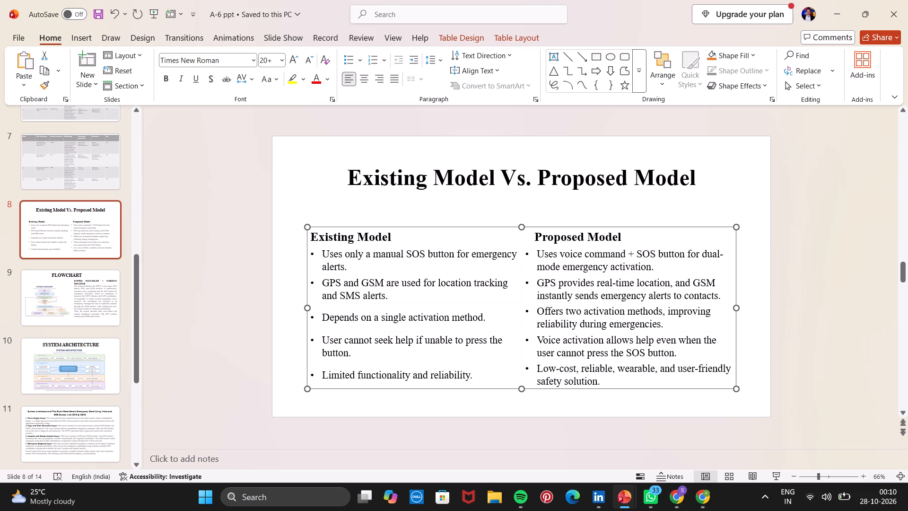
# Review slides across the deck, including the title slide, literature survey, references, system architecture and flowchart, checking their titles and layout.
pyautogui.click(61, 175)
pyautogui.scroll(6, 95, 299)
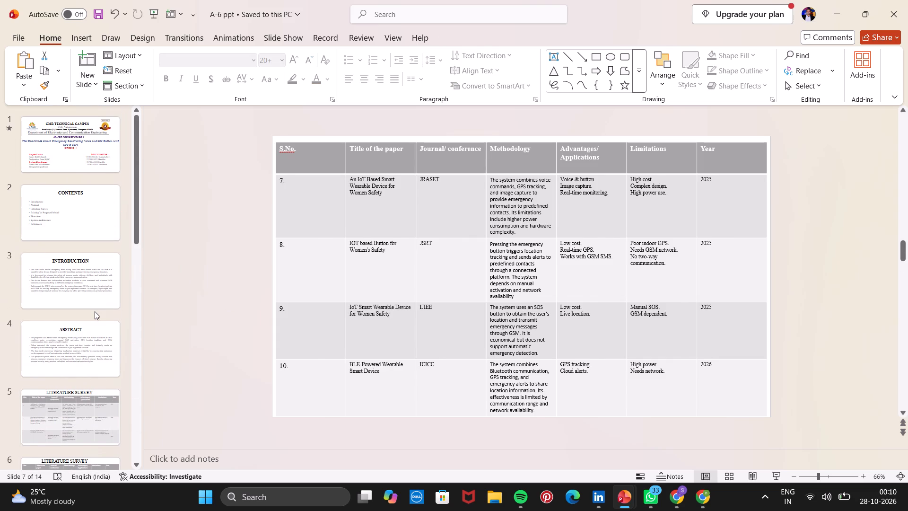
pyautogui.click(95, 311)
pyautogui.click(79, 166)
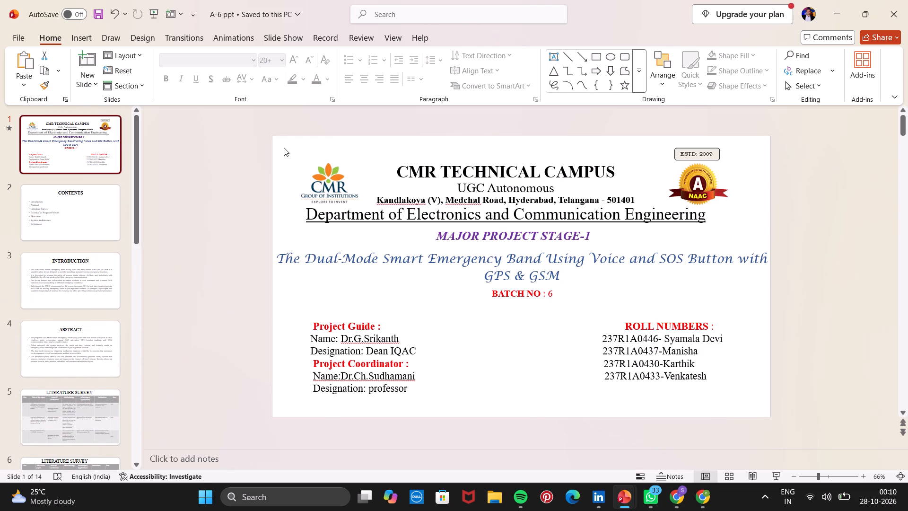
pyautogui.scroll(-5, 284, 148)
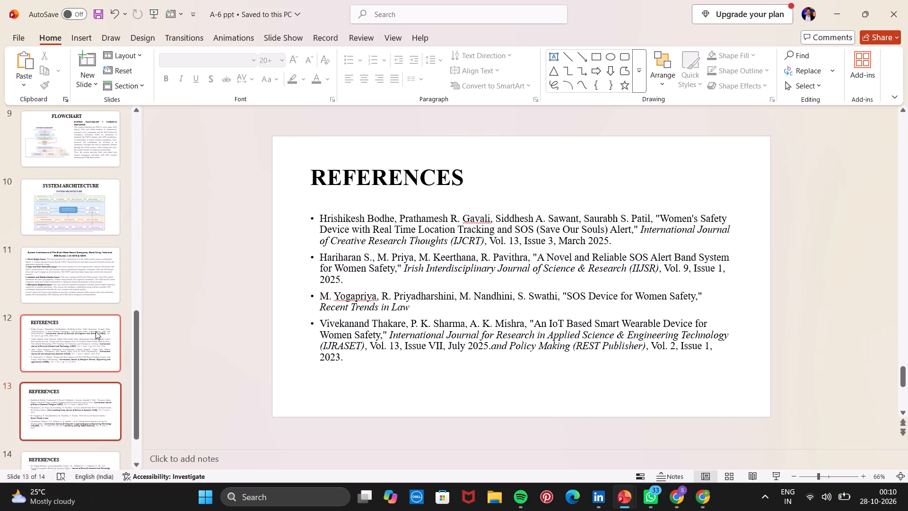
pyautogui.scroll(-2, 96, 331)
pyautogui.click(93, 444)
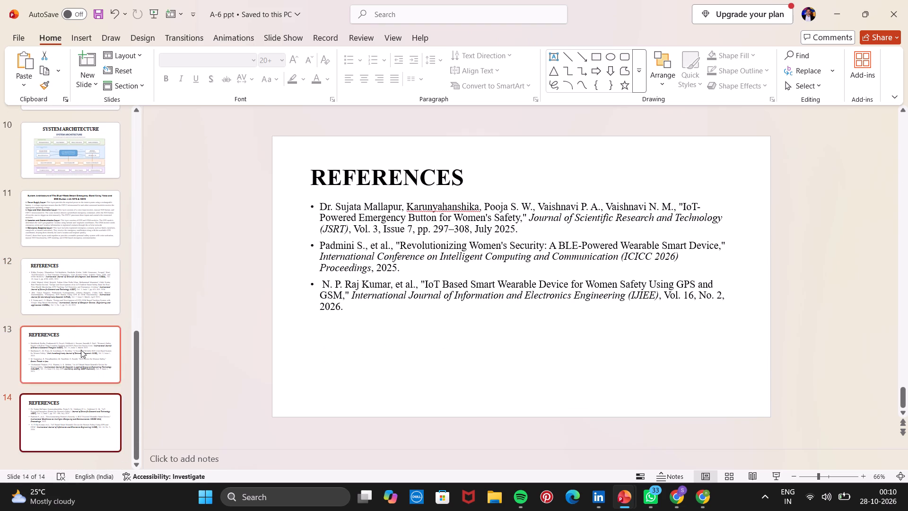
pyautogui.click(65, 301)
pyautogui.click(56, 208)
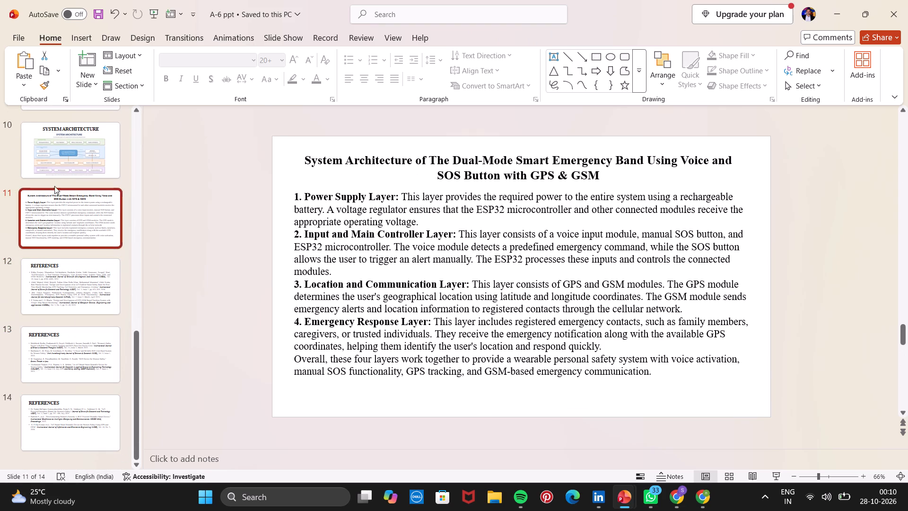
pyautogui.click(50, 158)
pyautogui.scroll(1, 50, 158)
pyautogui.click(50, 158)
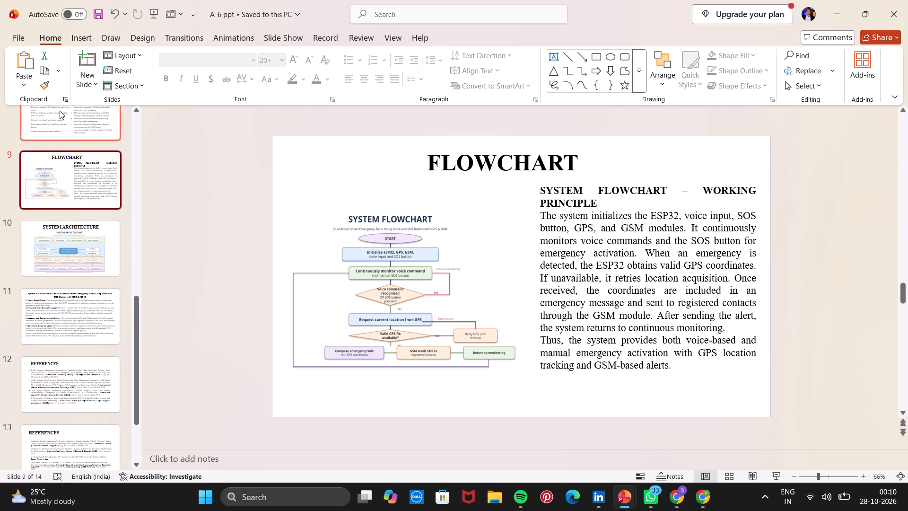
pyautogui.click(61, 106)
pyautogui.scroll(1, 61, 106)
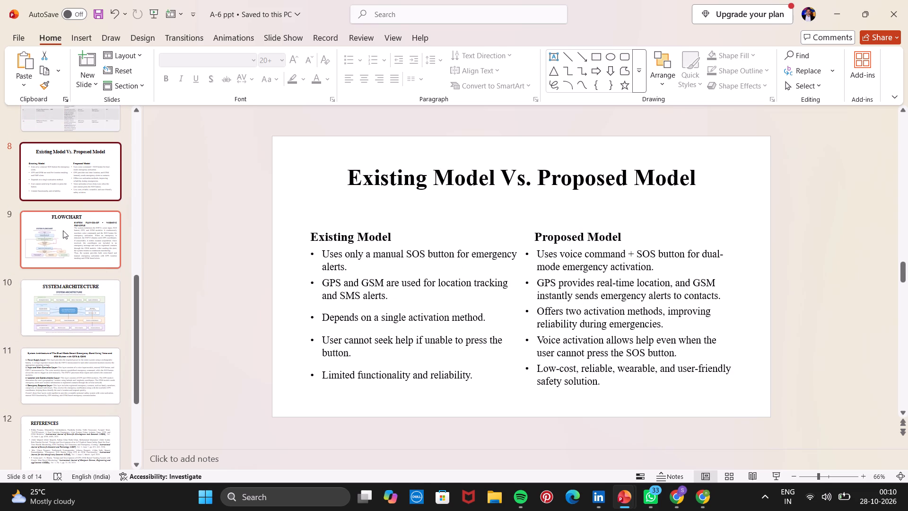
pyautogui.click(63, 229)
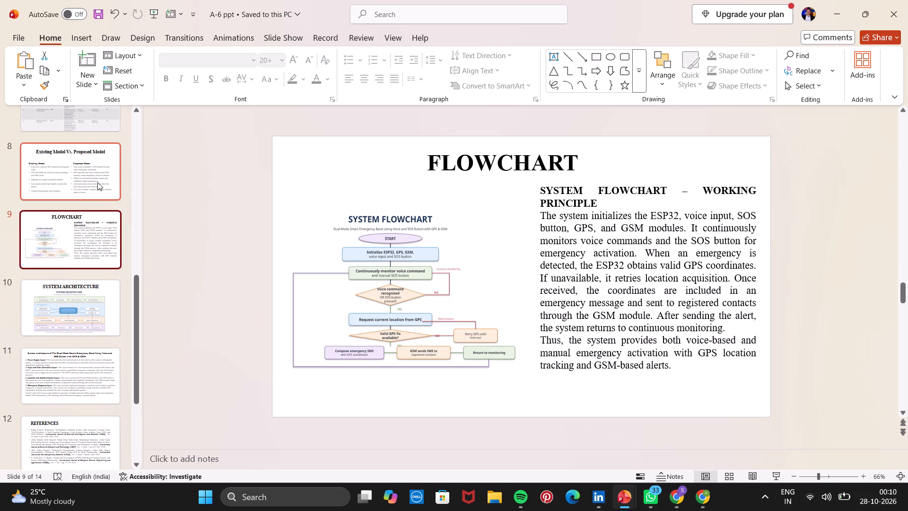
# Review slides 1 to 8 in order, checking the titles and layout of the contents, introduction, abstract, literature survey and model comparison slides.
pyautogui.scroll(6, 97, 182)
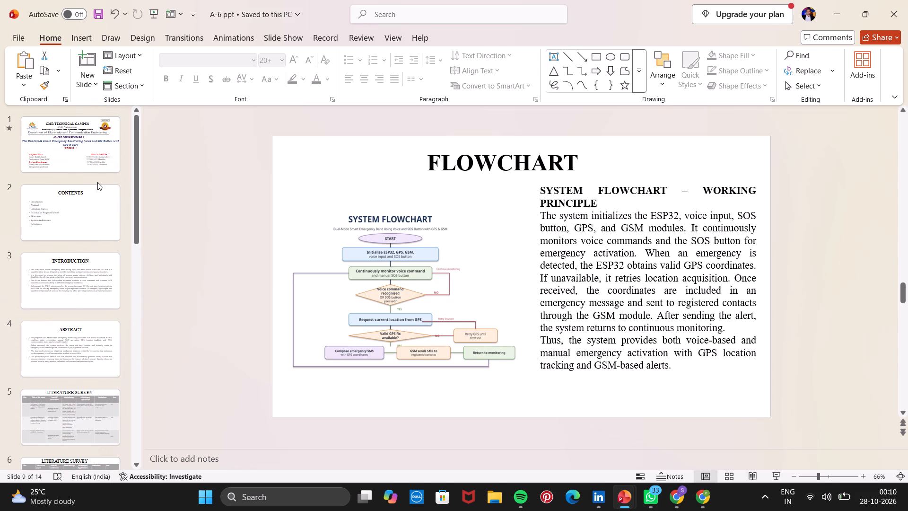
pyautogui.click(88, 154)
pyautogui.moveTo(63, 242); pyautogui.dragTo(63, 247)
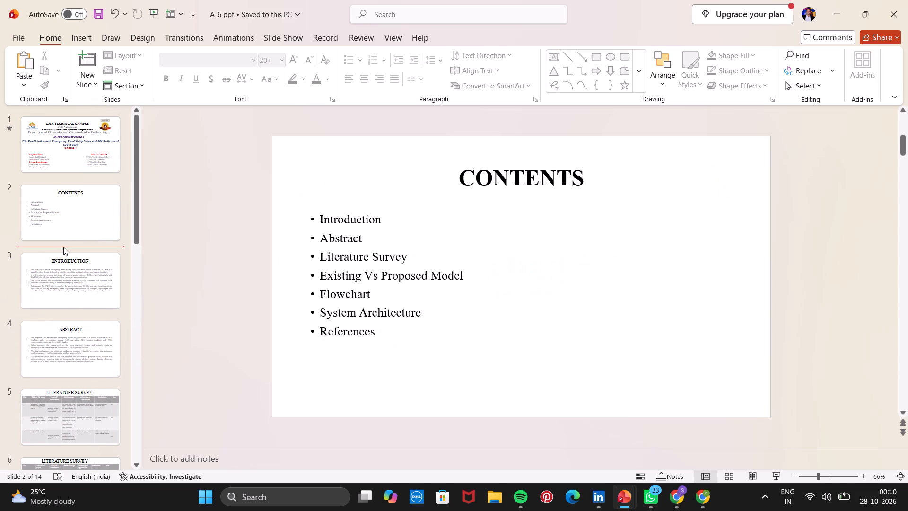
pyautogui.moveTo(63, 247); pyautogui.dragTo(69, 207)
pyautogui.click(69, 207)
pyautogui.click(71, 283)
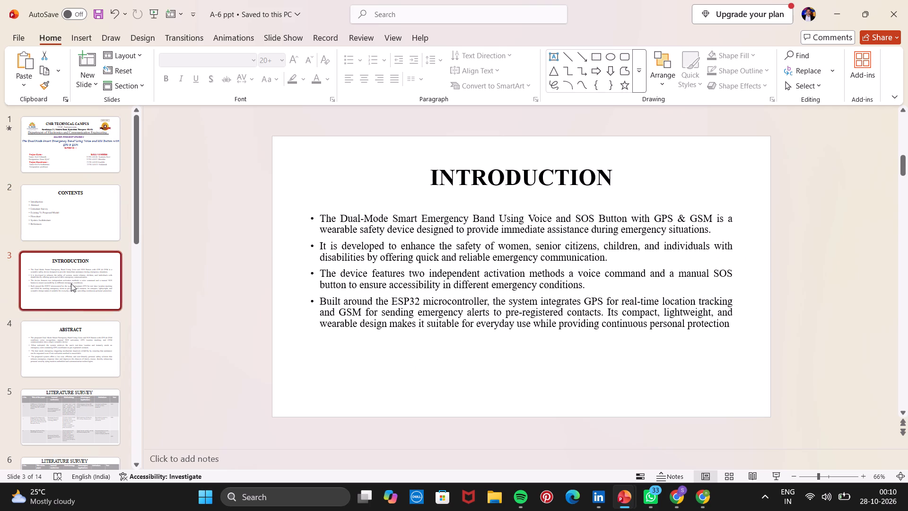
pyautogui.click(79, 334)
pyautogui.scroll(-1, 79, 334)
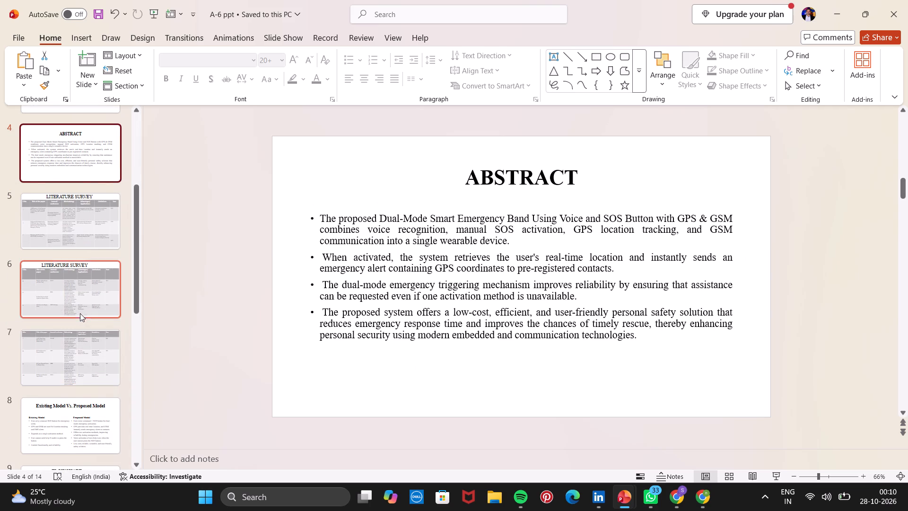
pyautogui.click(81, 303)
pyautogui.click(81, 321)
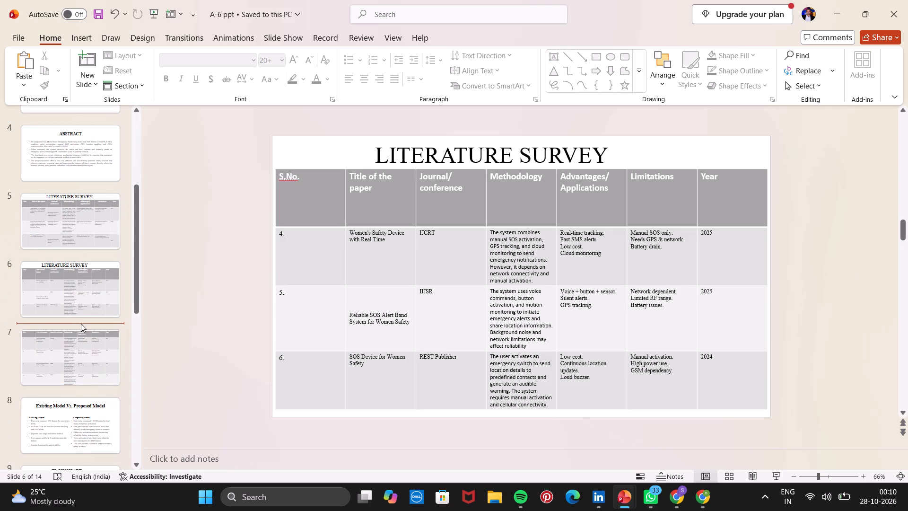
pyautogui.doubleClick(79, 337)
pyautogui.scroll(-1, 79, 337)
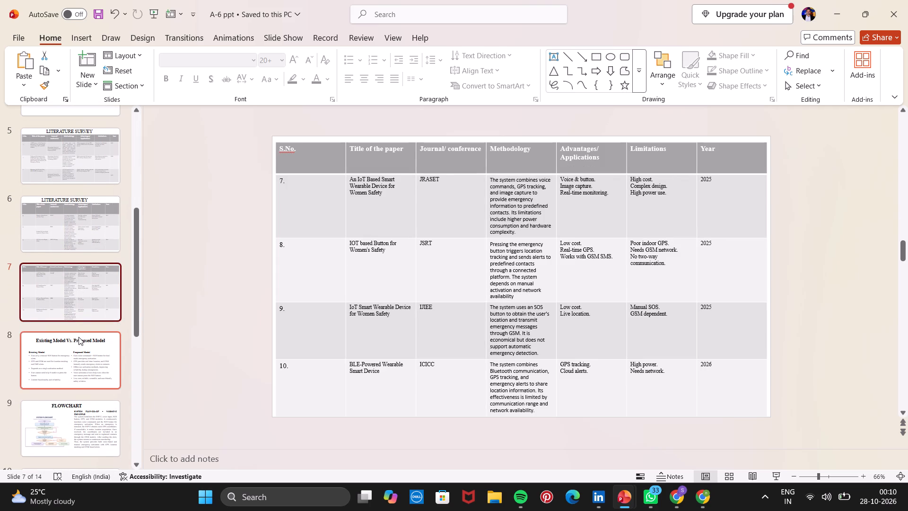
pyautogui.click(331, 315)
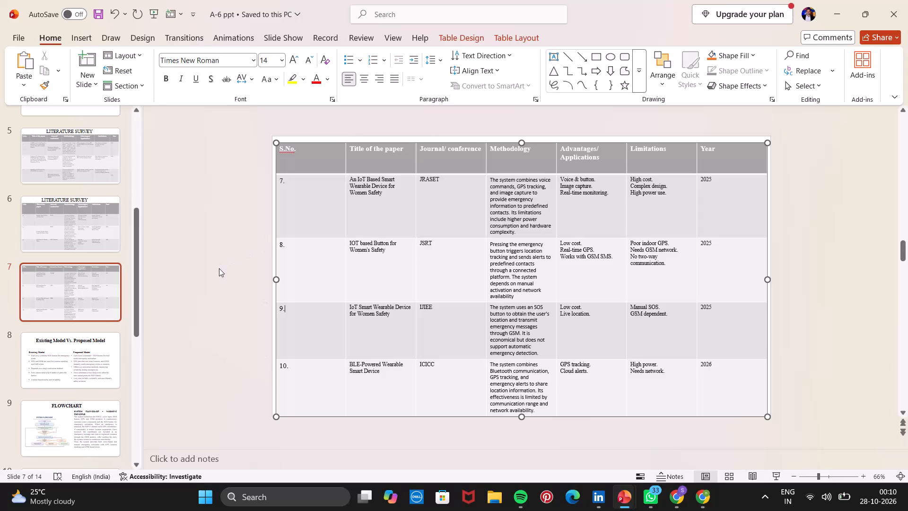
pyautogui.click(98, 388)
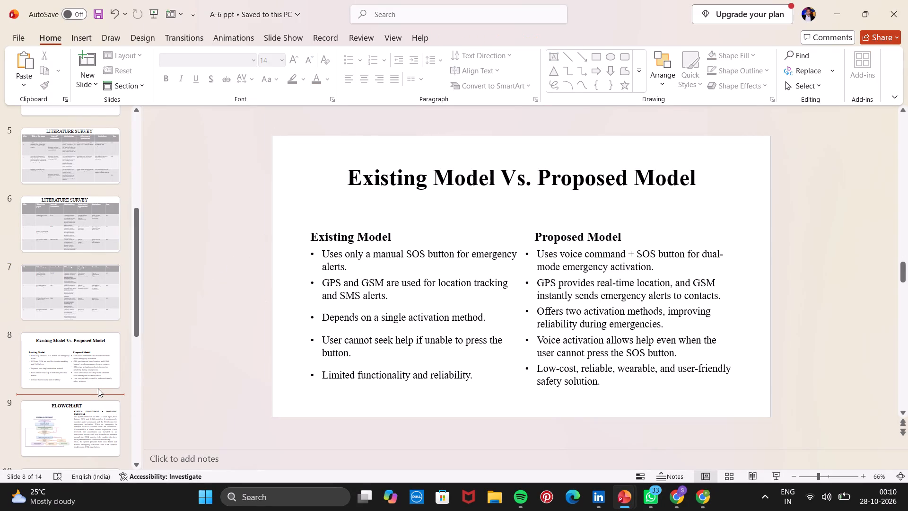
# Review the second literature survey slide, then the flowchart, system architecture and references slides through slide 14, checking headings and text layout.
pyautogui.click(32, 205)
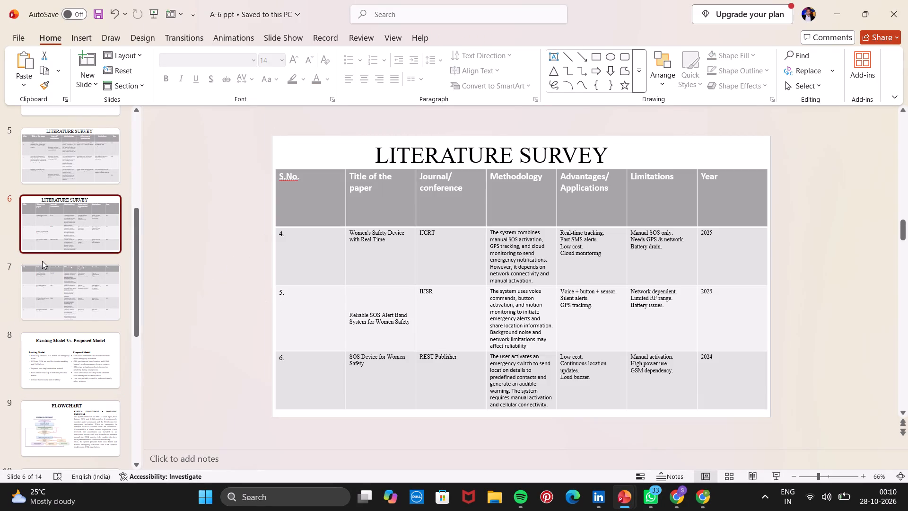
pyautogui.scroll(-1, 42, 261)
pyautogui.click(52, 296)
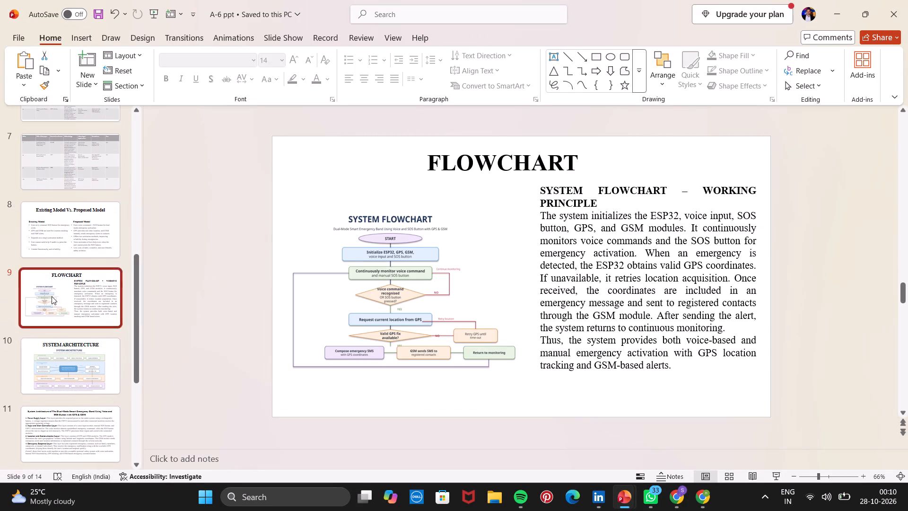
pyautogui.click(57, 328)
pyautogui.click(57, 365)
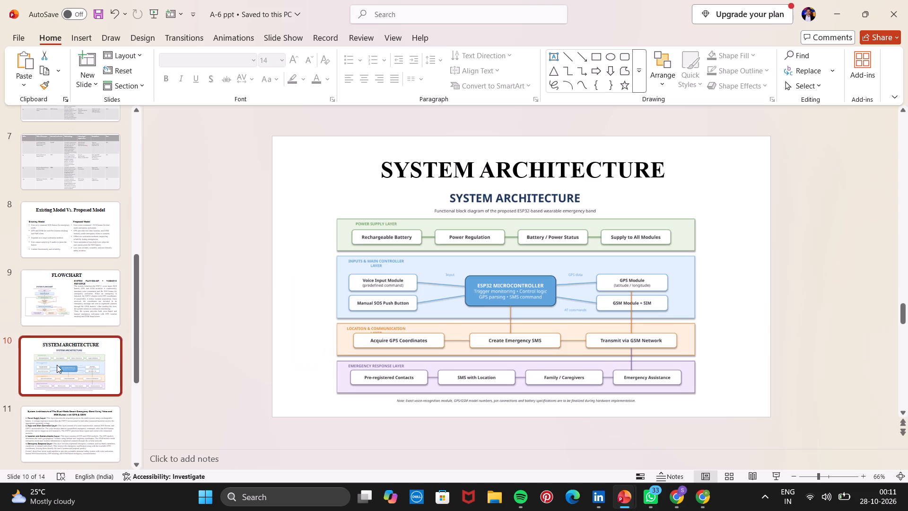
pyautogui.scroll(-1, 57, 365)
pyautogui.click(17, 273)
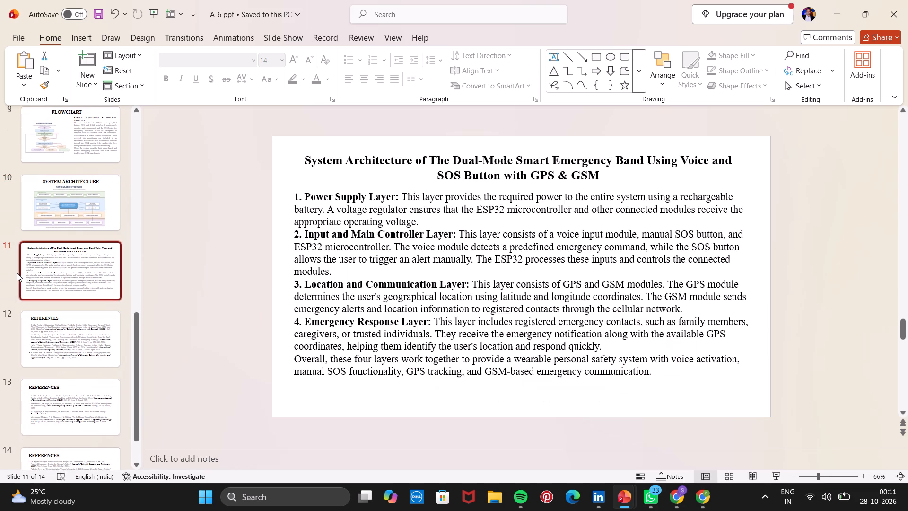
pyautogui.click(43, 332)
pyautogui.click(58, 389)
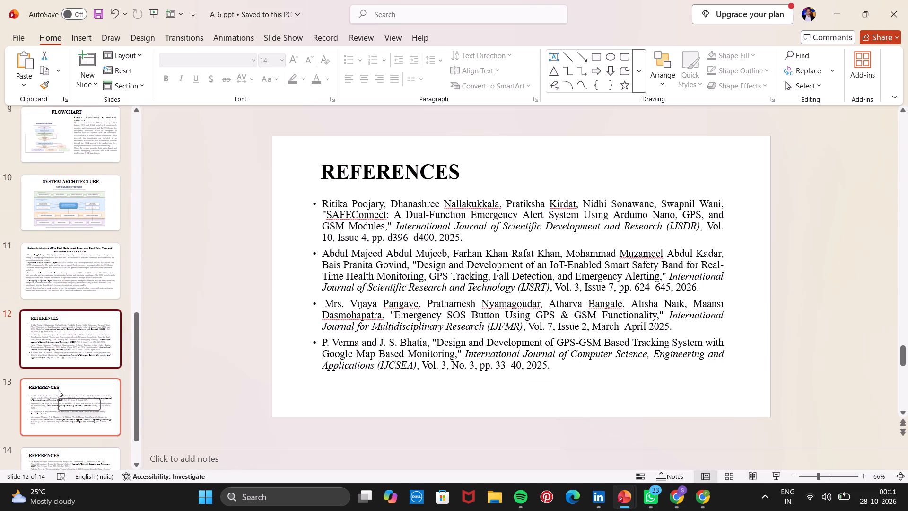
pyautogui.scroll(-2, 58, 389)
pyautogui.click(60, 421)
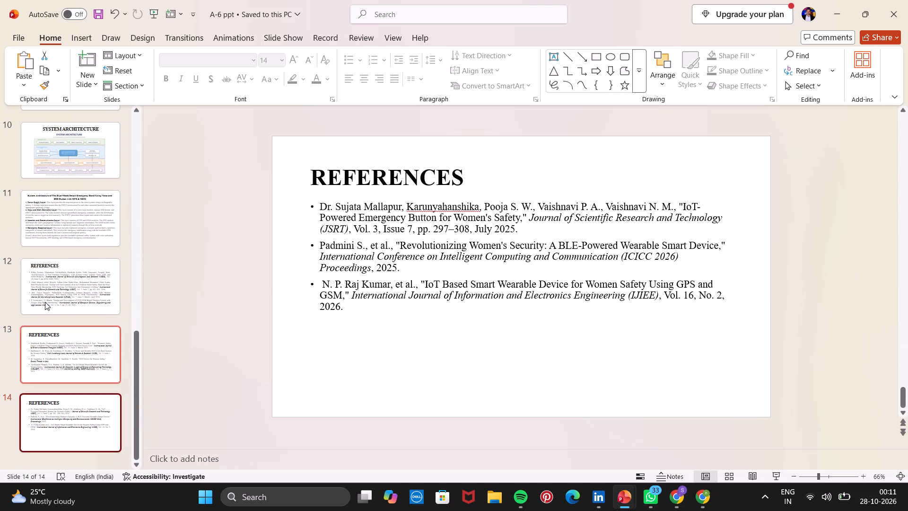
# Go back to the title slide and recheck the opening slides through the first literature survey slide for consistent titles.
pyautogui.scroll(11, 32, 254)
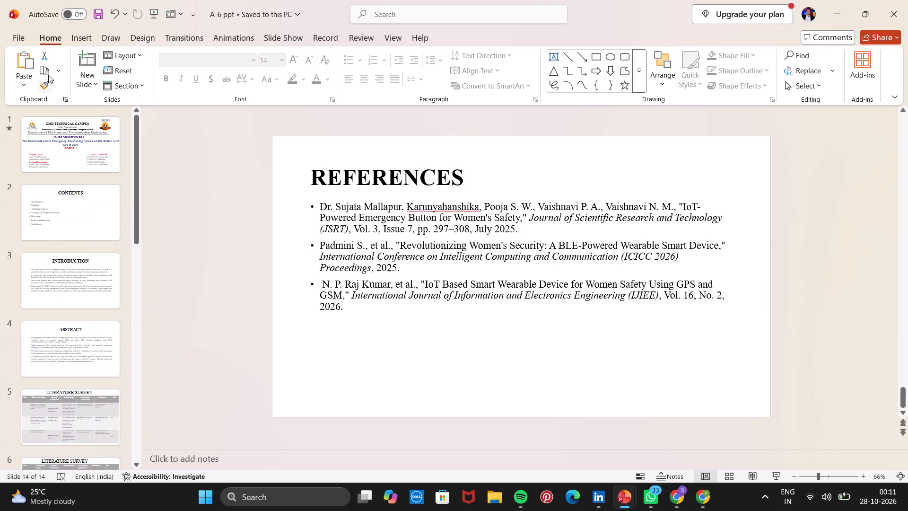
pyautogui.click(53, 113)
pyautogui.click(53, 123)
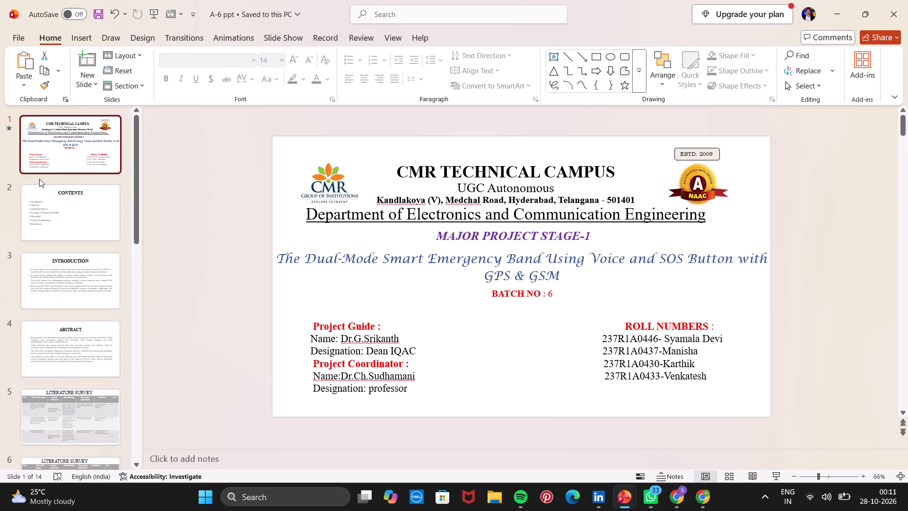
pyautogui.click(39, 179)
pyautogui.click(37, 202)
pyautogui.click(41, 269)
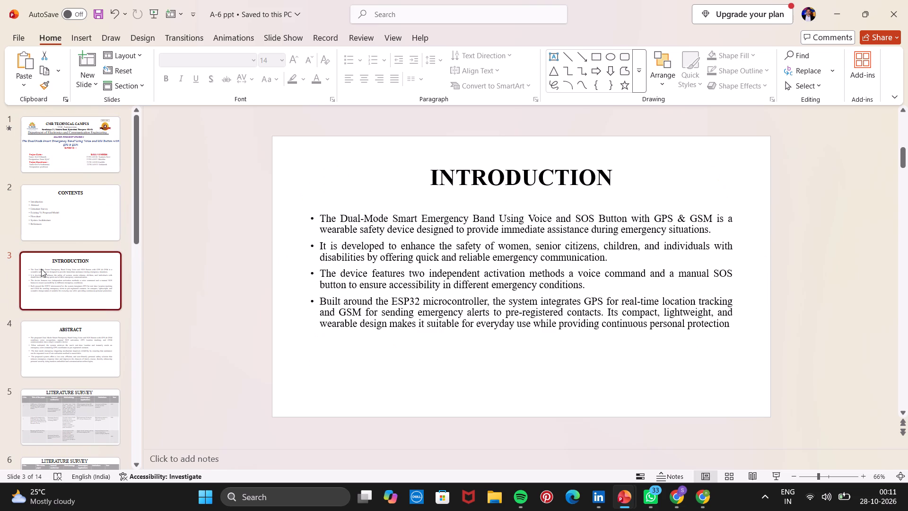
pyautogui.click(43, 333)
pyautogui.scroll(-1, 43, 333)
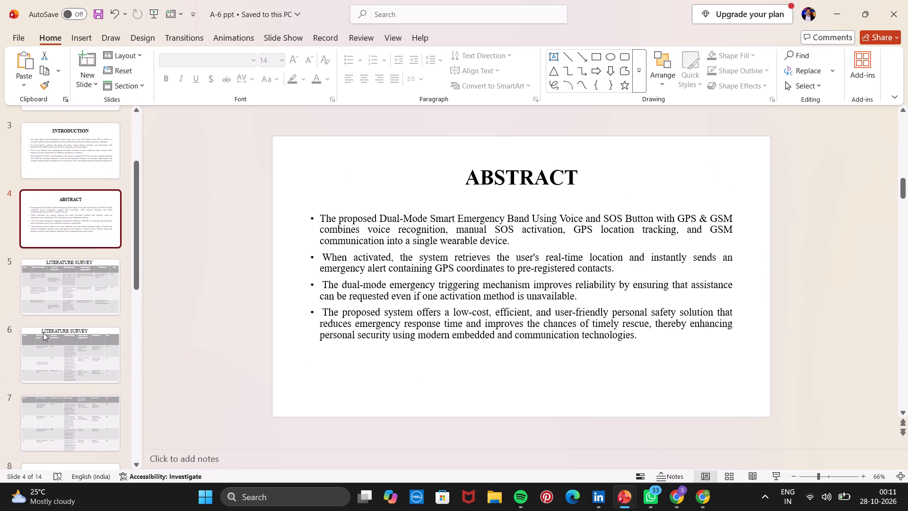
pyautogui.scroll(-1, 43, 333)
pyautogui.click(29, 290)
# Make the LITERATURE SURVEY title on slide 6 bold.
pyautogui.click(23, 345)
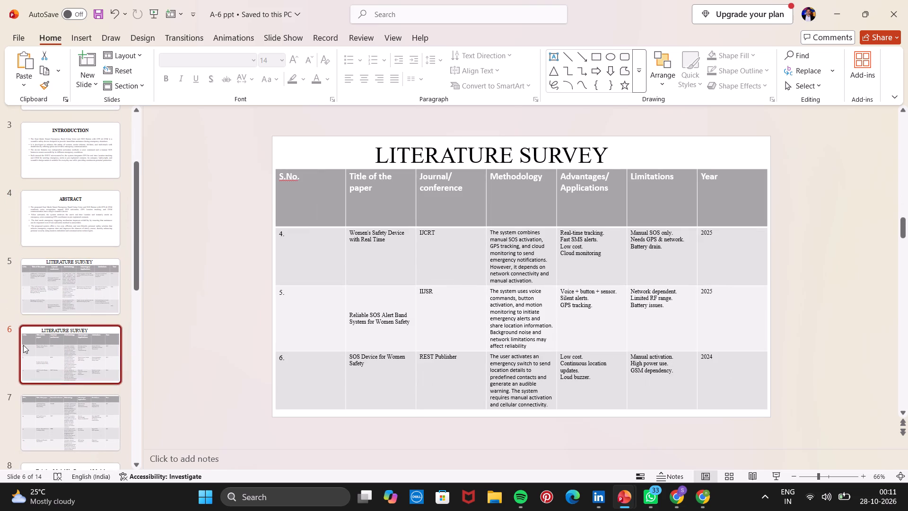
pyautogui.click(436, 158)
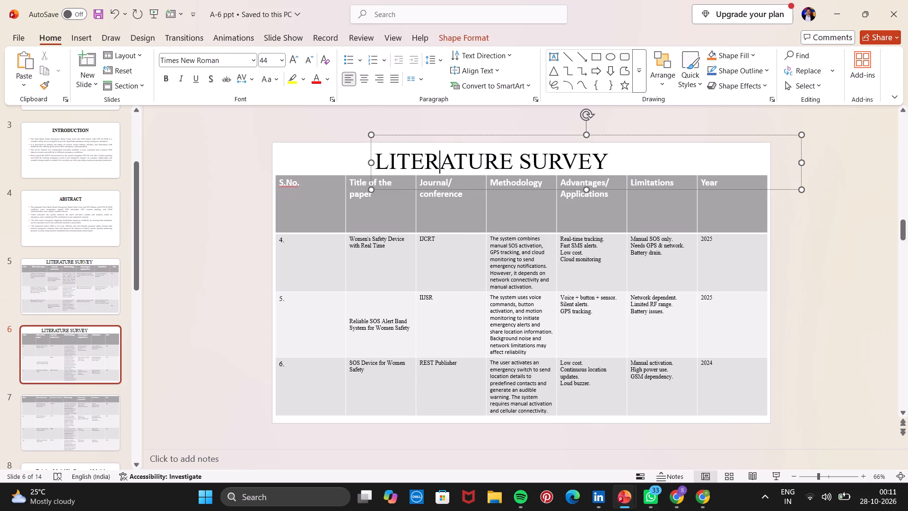
pyautogui.click(426, 135)
pyautogui.click(170, 84)
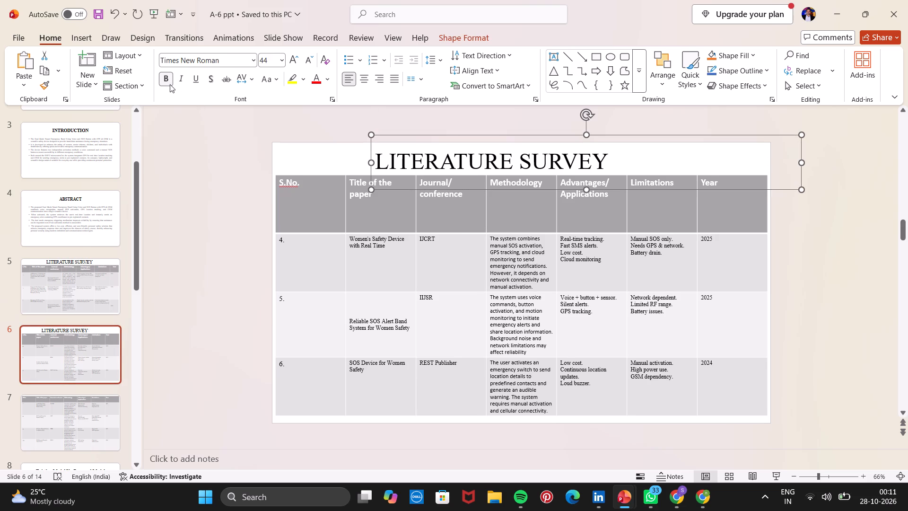
# Make the LITERATURE SURVEY title on slide 5 bold.
pyautogui.click(48, 304)
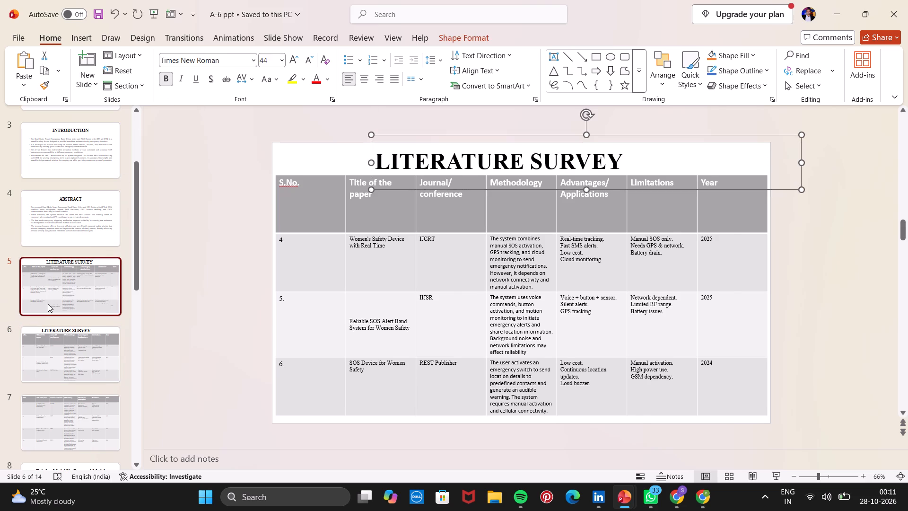
pyautogui.click(414, 145)
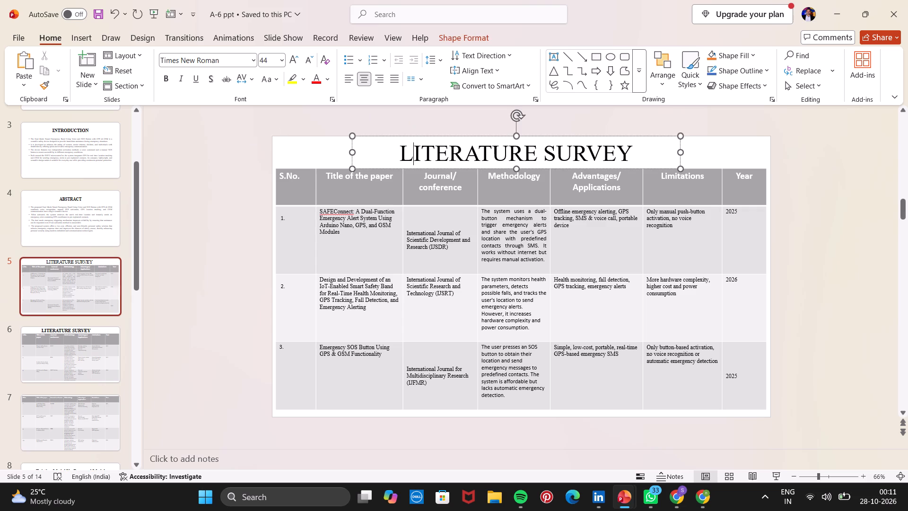
pyautogui.click(408, 136)
pyautogui.click(166, 78)
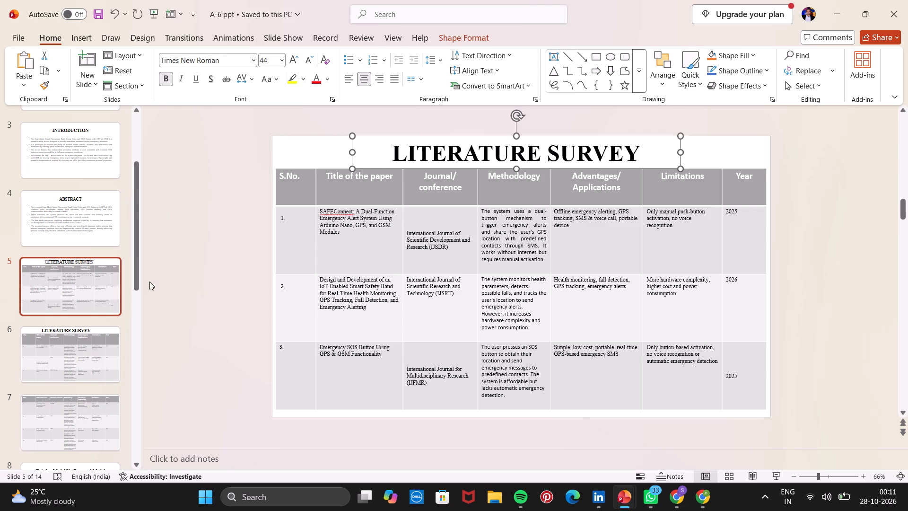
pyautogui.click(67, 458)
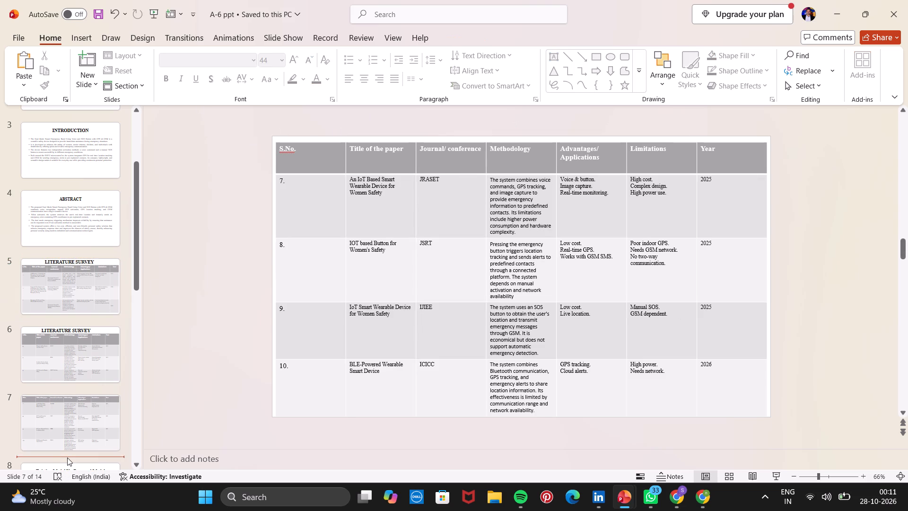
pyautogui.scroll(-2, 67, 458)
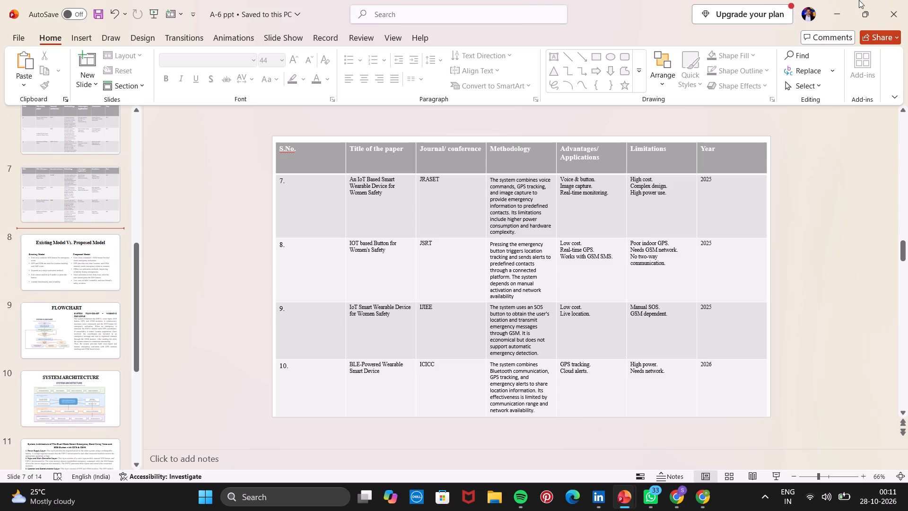
# Close the presentation and choose the OneDrive "files" folder under Desktop, Emergency Ward Rush Prediction, as the location for saving the changes.
pyautogui.click(892, 0)
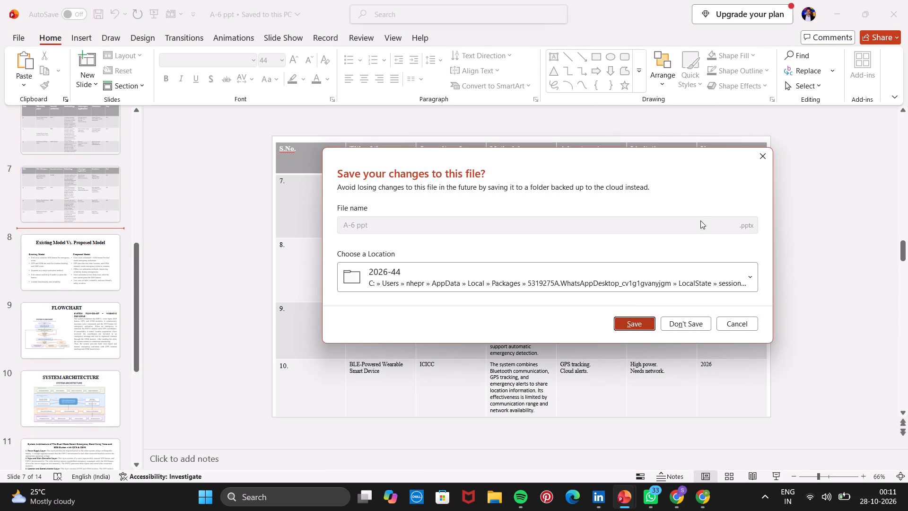
pyautogui.click(607, 274)
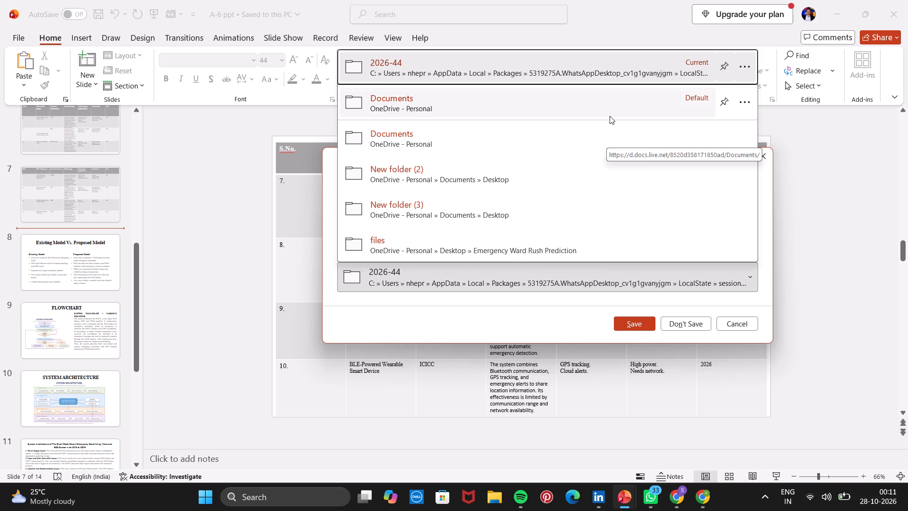
pyautogui.click(610, 109)
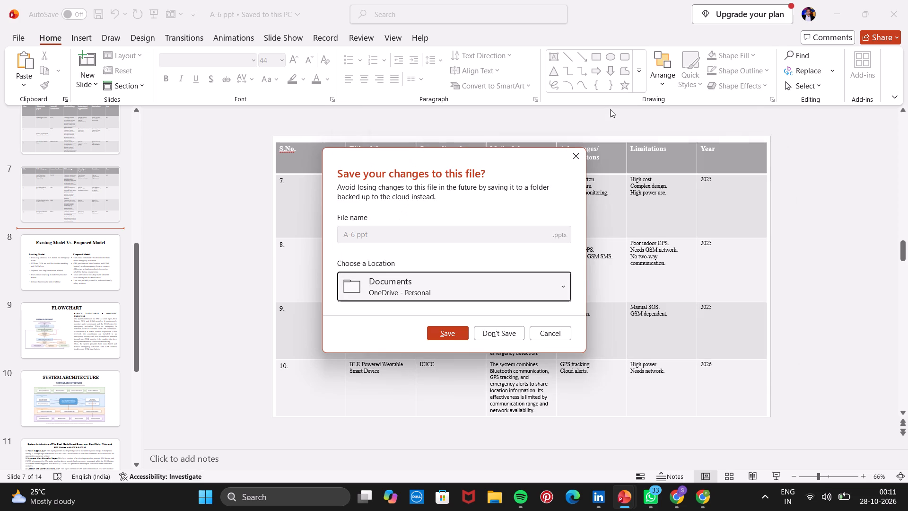
pyautogui.click(529, 297)
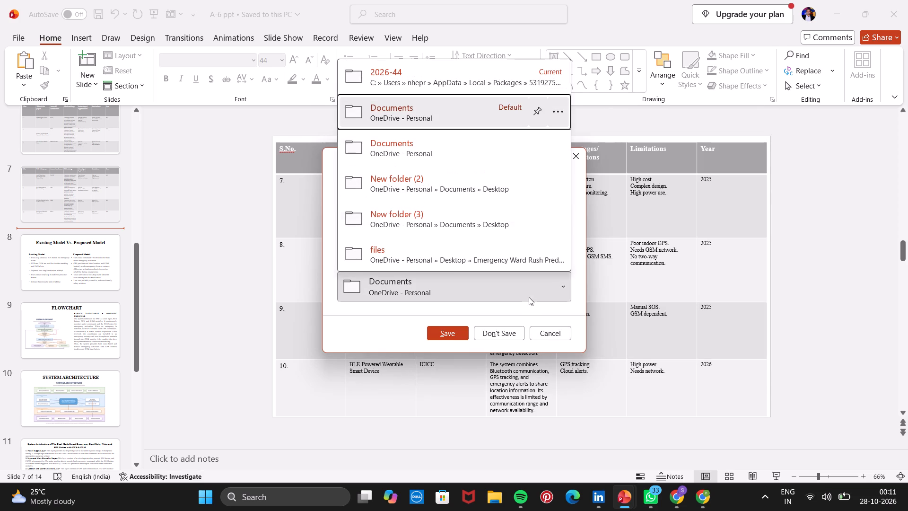
pyautogui.scroll(-4, 537, 210)
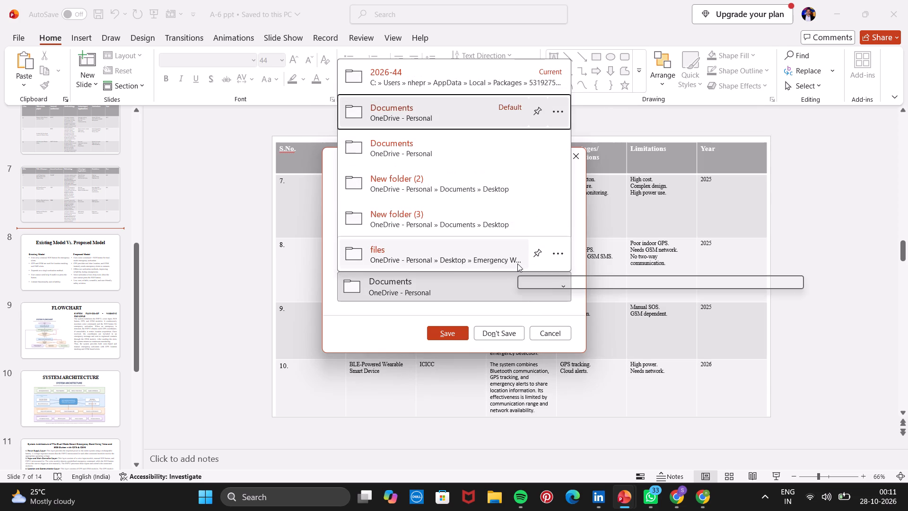
pyautogui.click(517, 264)
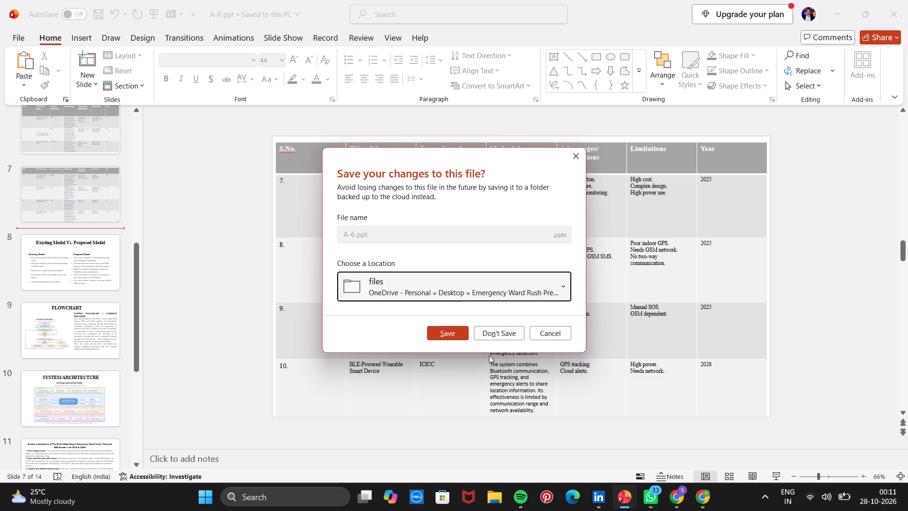
pyautogui.click(486, 285)
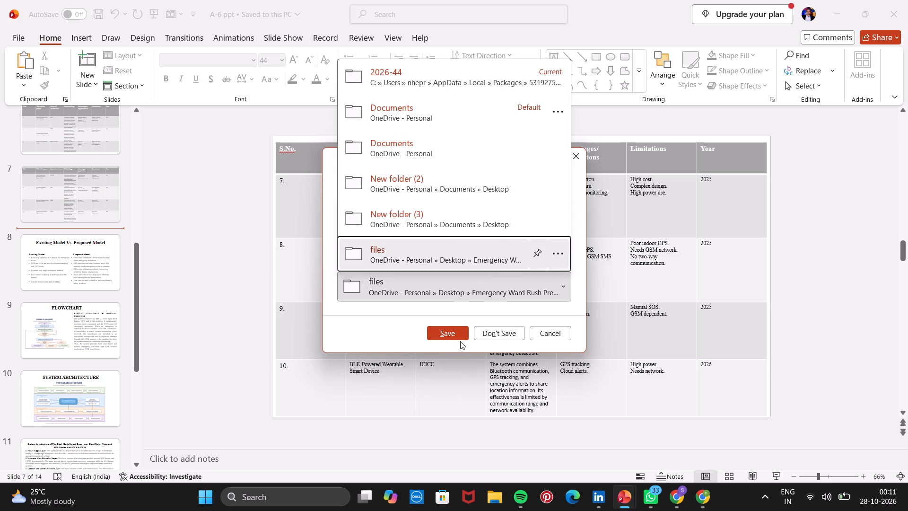
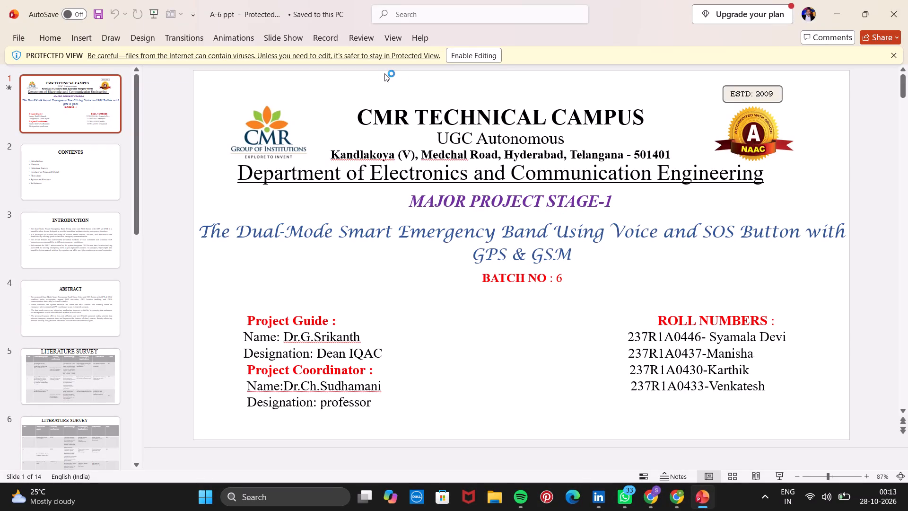
# Review the protected-view copy of the A-6 ppt deck, checking the abstract, system architecture, flowchart and references slides.
pyautogui.click(32, 299)
pyautogui.scroll(-5, 32, 299)
pyautogui.click(60, 327)
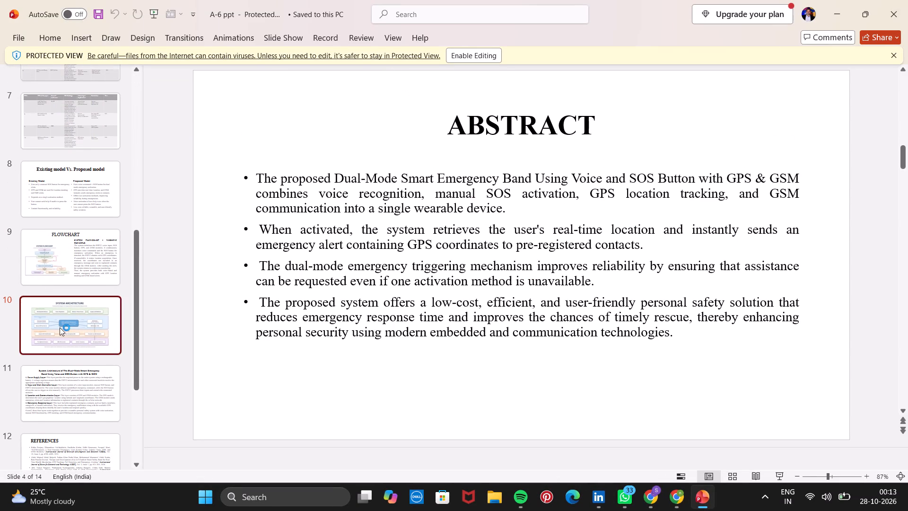
pyautogui.click(113, 237)
pyautogui.scroll(-4, 91, 299)
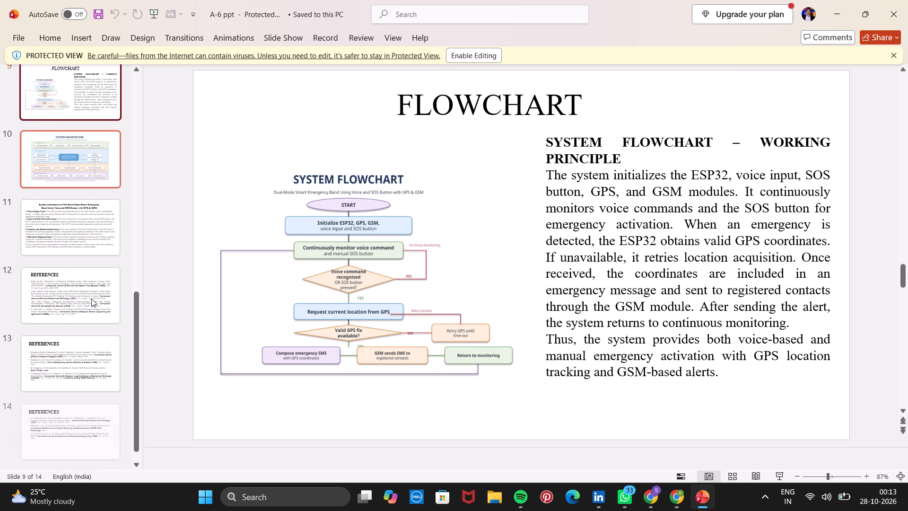
pyautogui.scroll(-8, 91, 299)
pyautogui.moveTo(635, 108); pyautogui.dragTo(907, 0)
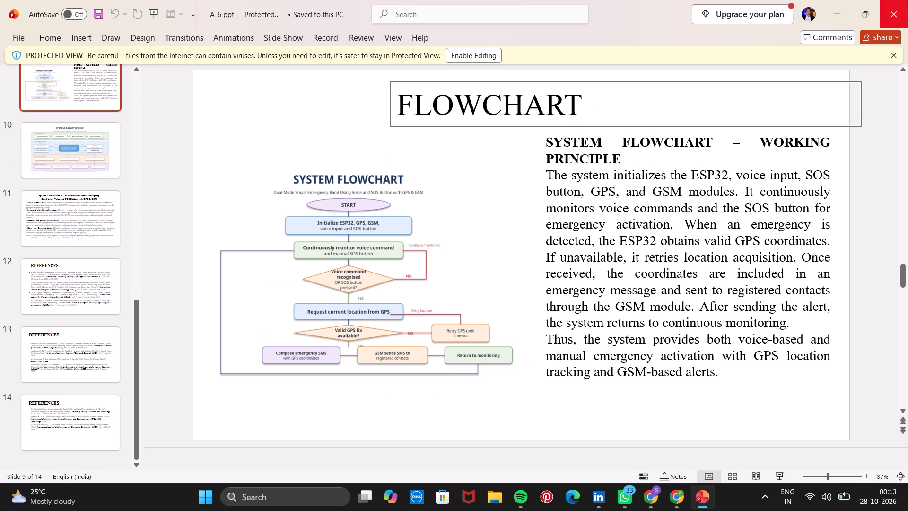
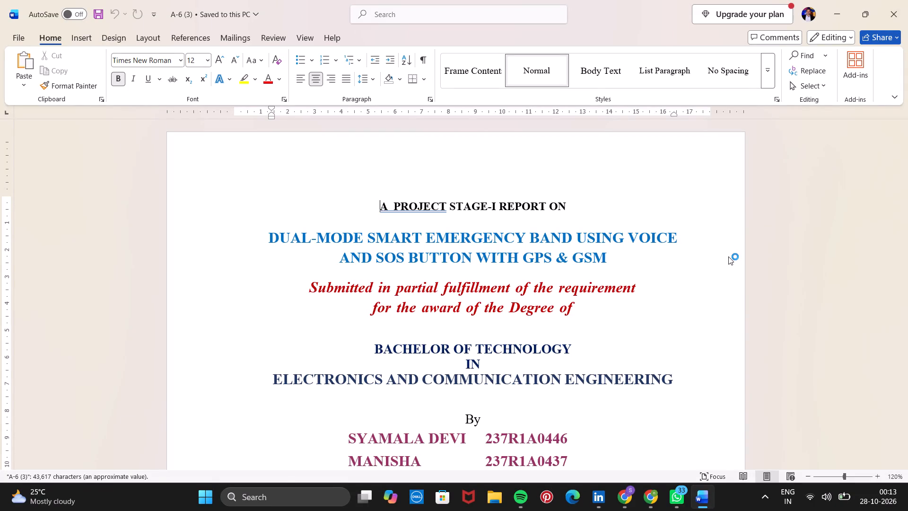
# Review the report's front matter, from the title page, certificate and abstract through the contents to the list of abbreviations.
pyautogui.click(728, 256)
pyautogui.scroll(-6, 728, 256)
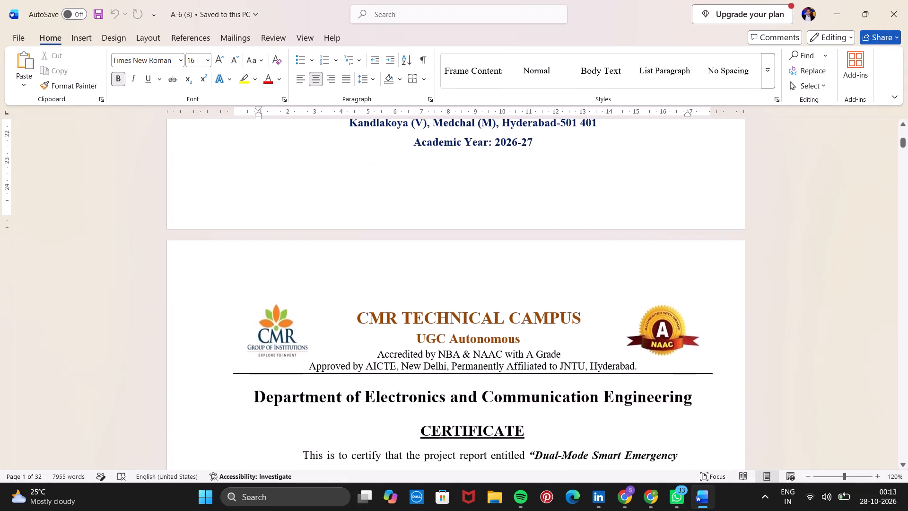
pyautogui.scroll(-3, 728, 256)
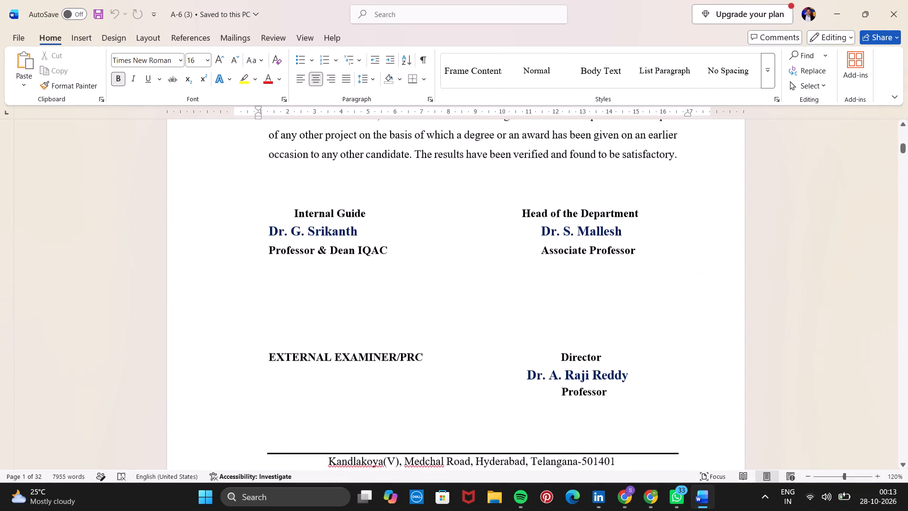
pyautogui.scroll(-4, 726, 251)
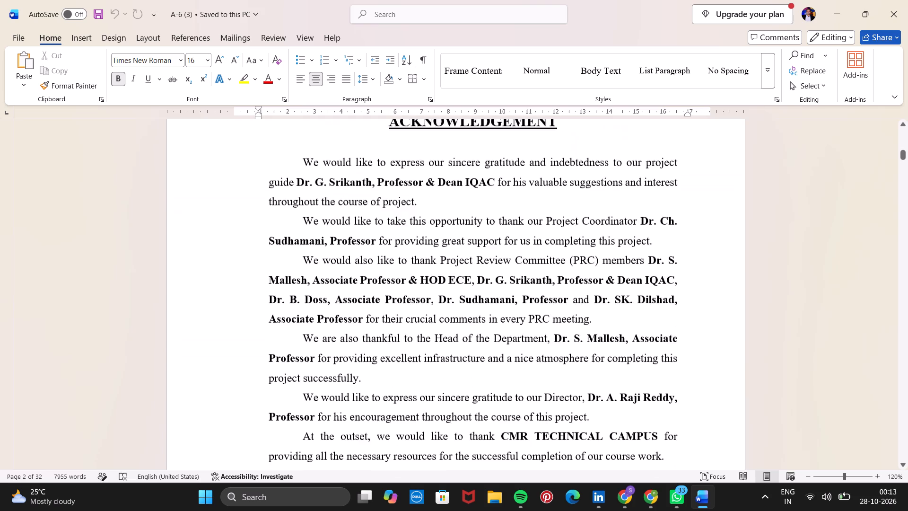
pyautogui.scroll(-3, 726, 251)
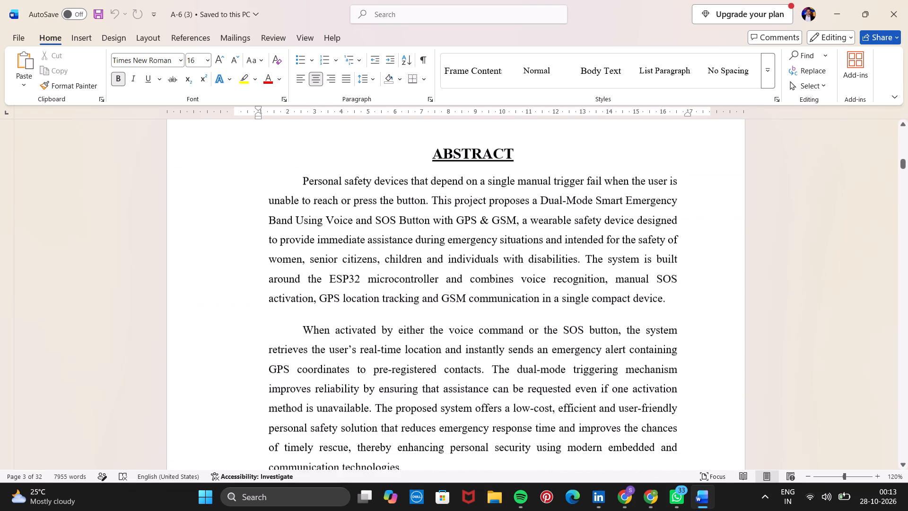
pyautogui.scroll(-1, 726, 251)
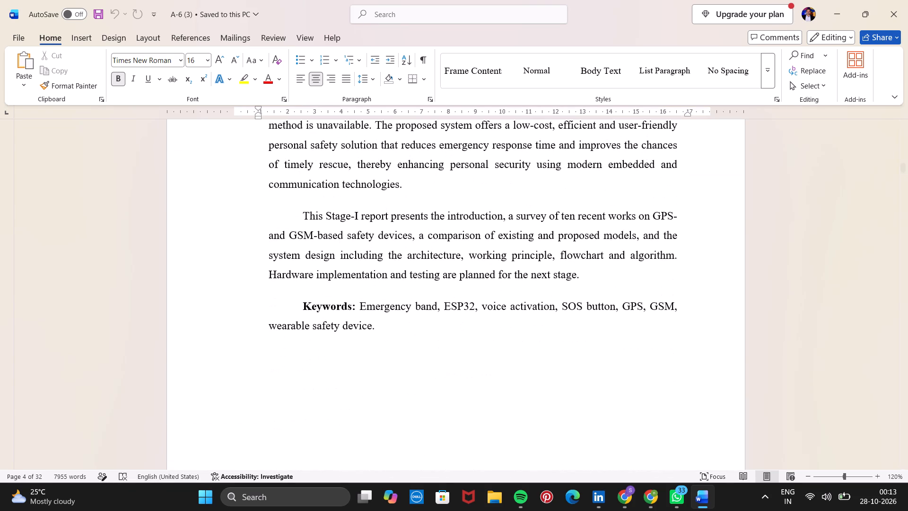
pyautogui.scroll(-4, 726, 251)
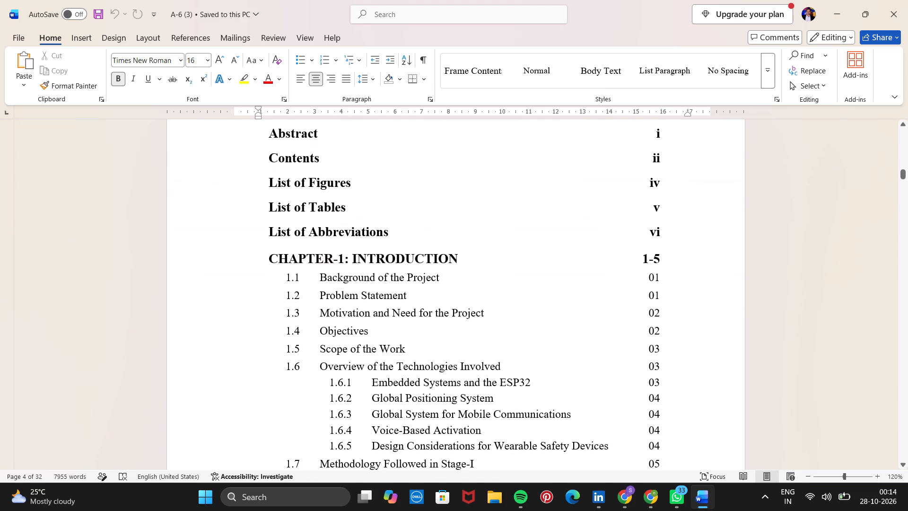
pyautogui.scroll(-4, 726, 251)
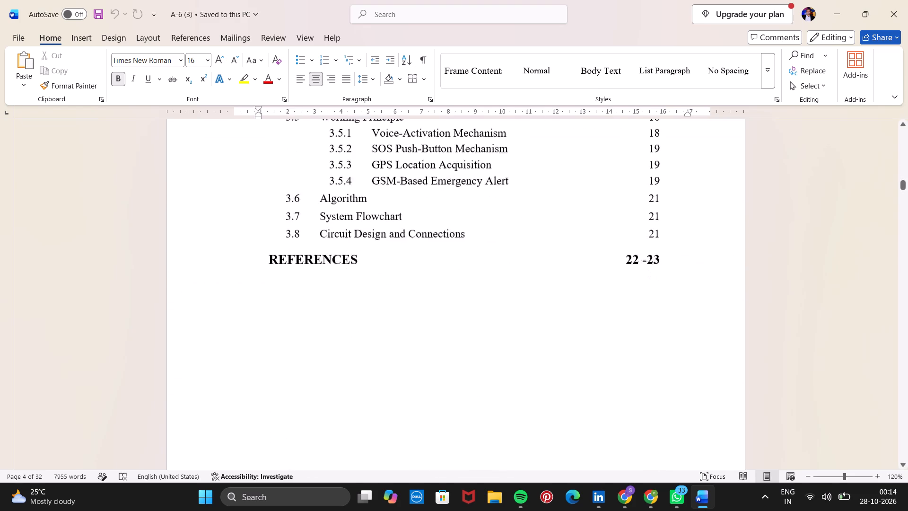
pyautogui.scroll(-10, 726, 251)
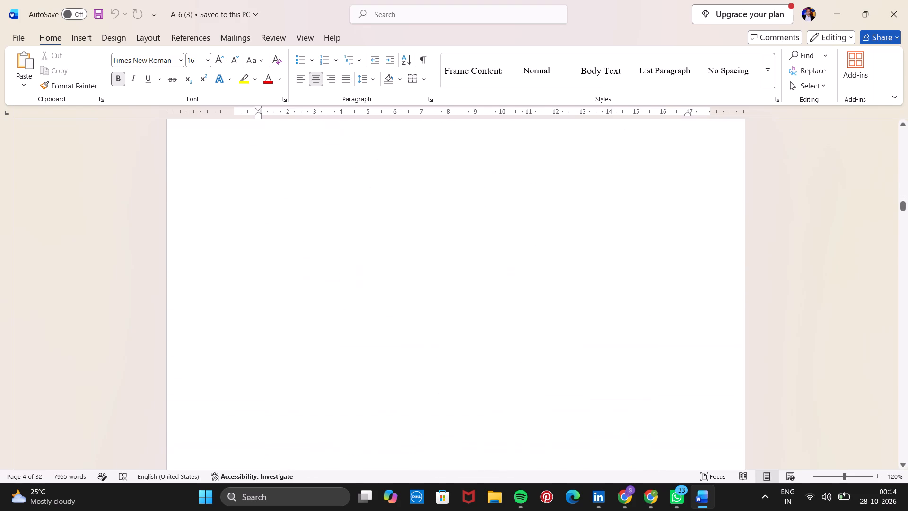
pyautogui.scroll(1, 726, 251)
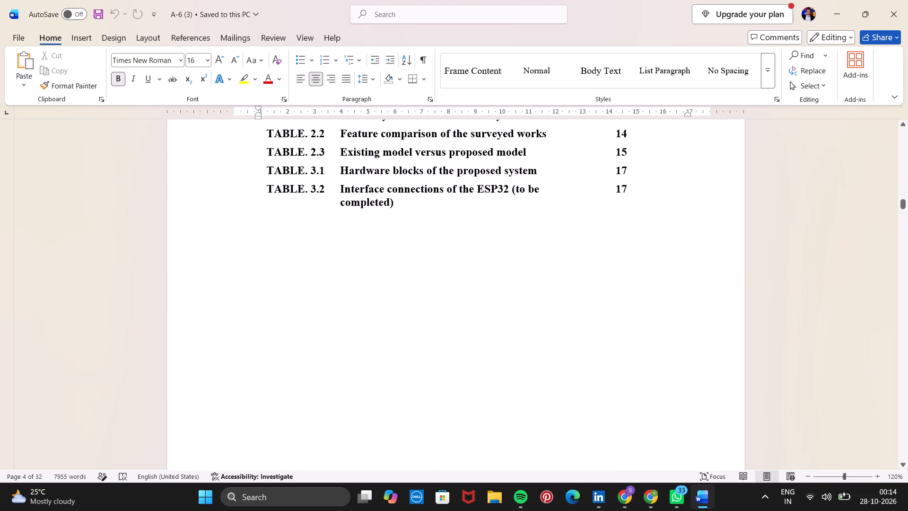
pyautogui.hscroll(-1, 726, 251)
pyautogui.scroll(-6, 726, 251)
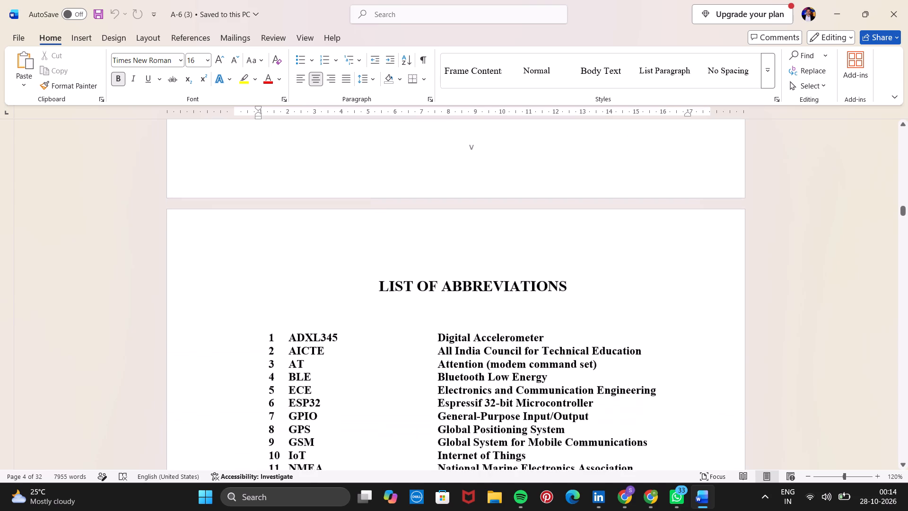
pyautogui.scroll(-8, 726, 251)
# Look through the report's chapters, including the literature survey tables, module descriptions and system flowchart, as far as the references.
pyautogui.scroll(-1, 726, 251)
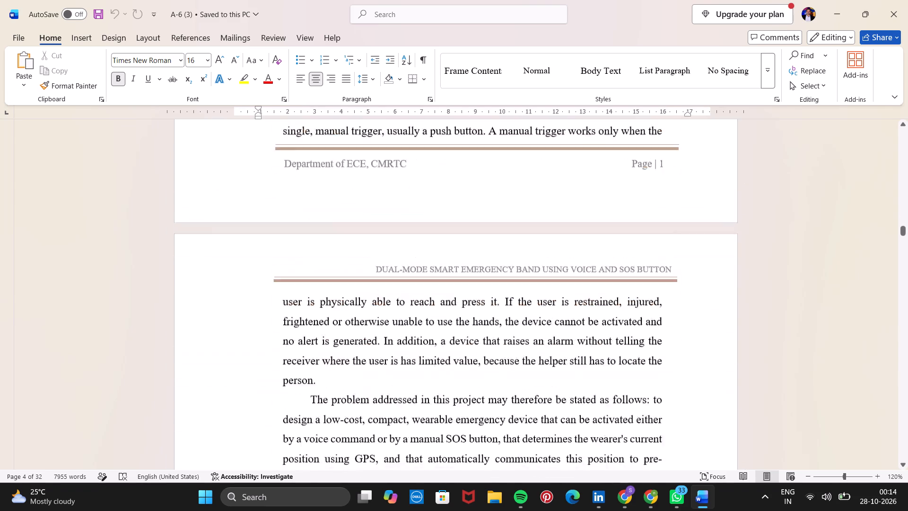
pyautogui.scroll(-6, 726, 251)
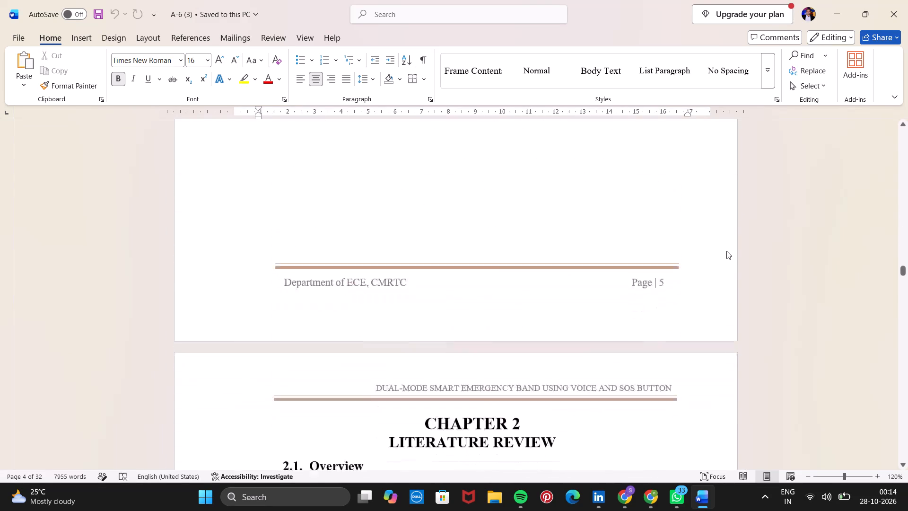
pyautogui.scroll(-7, 726, 251)
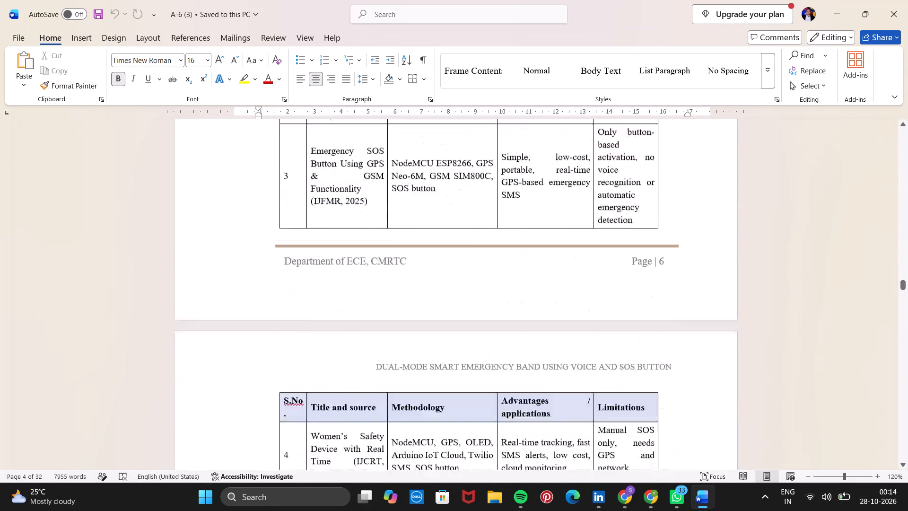
pyautogui.scroll(-10, 726, 251)
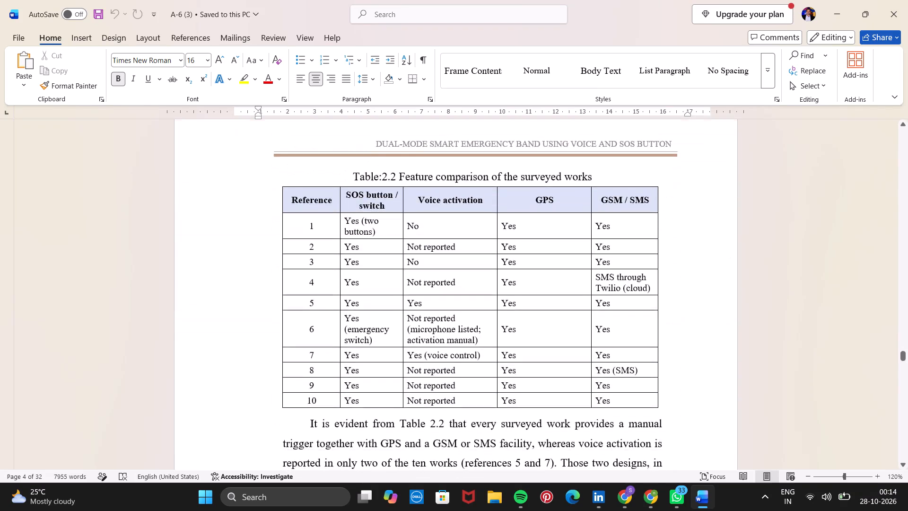
pyautogui.scroll(-5, 726, 251)
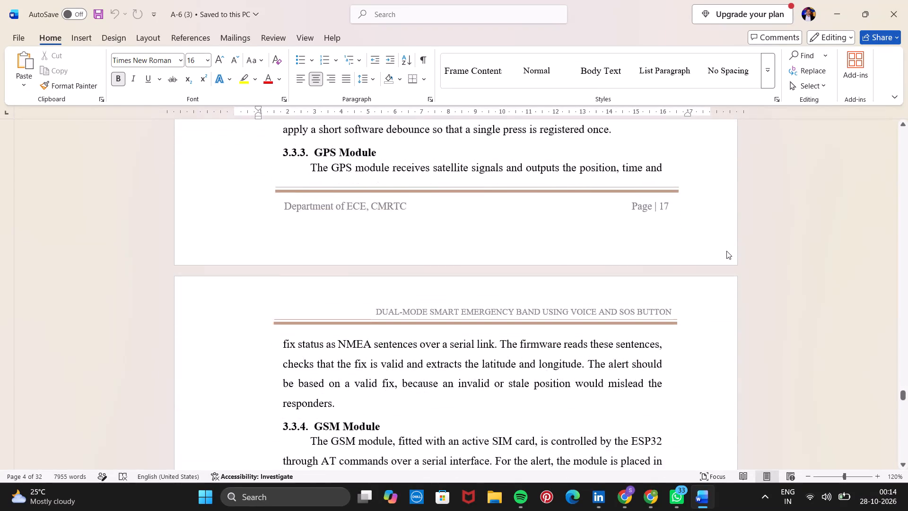
pyautogui.scroll(-6, 726, 251)
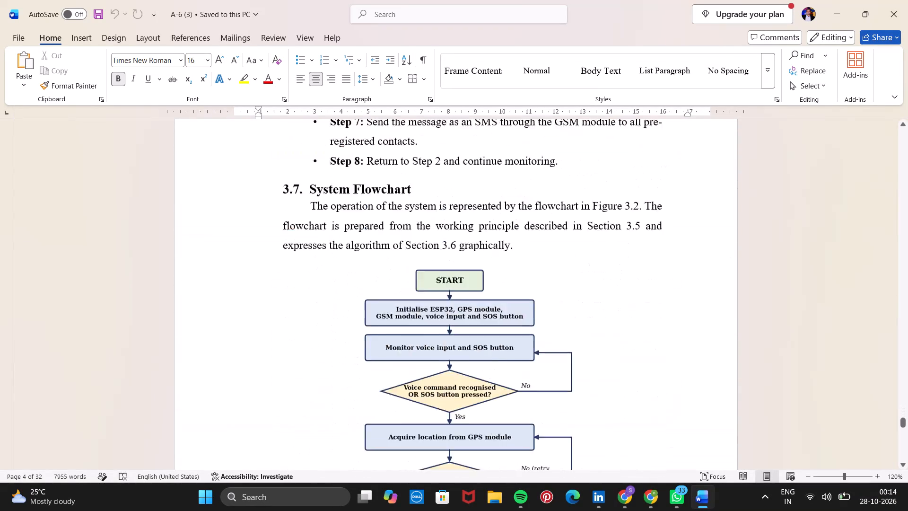
pyautogui.scroll(-4, 726, 251)
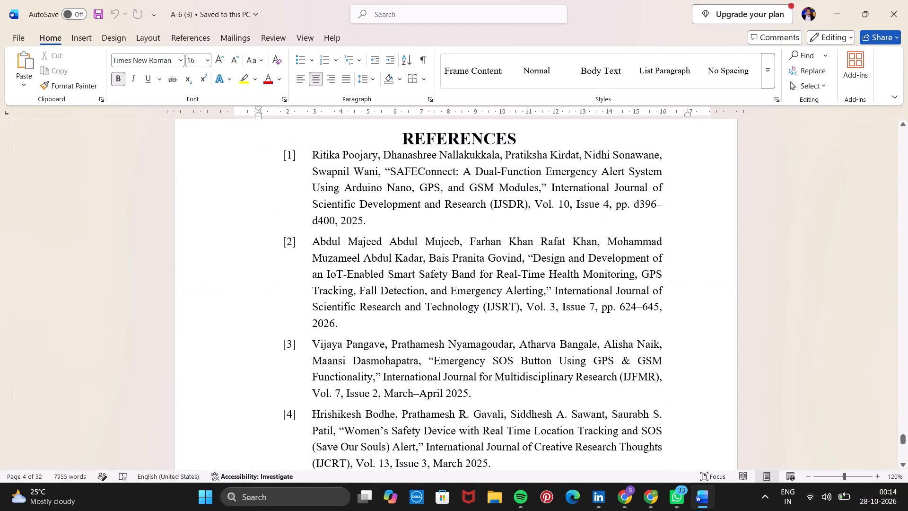
# Look back through the report from the references, past the algorithm, model comparison and paper summaries, to the certificate page.
pyautogui.scroll(7, 726, 251)
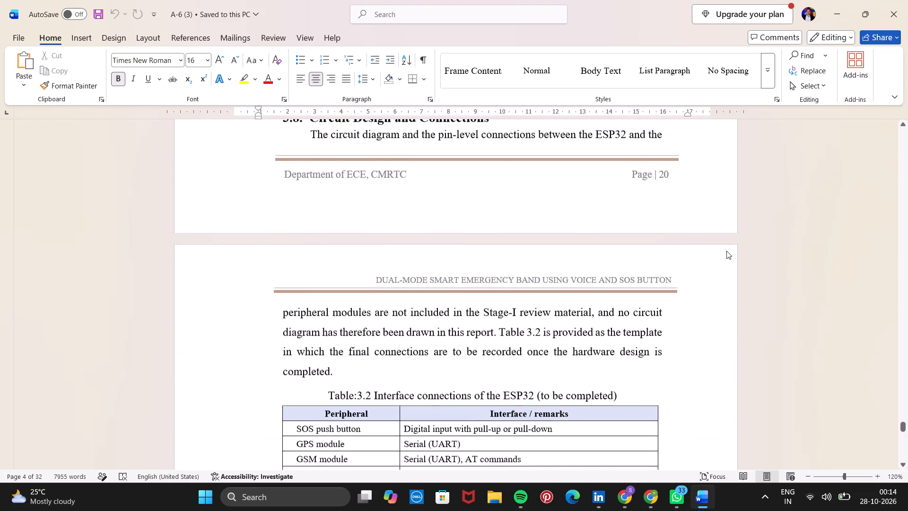
pyautogui.scroll(7, 726, 251)
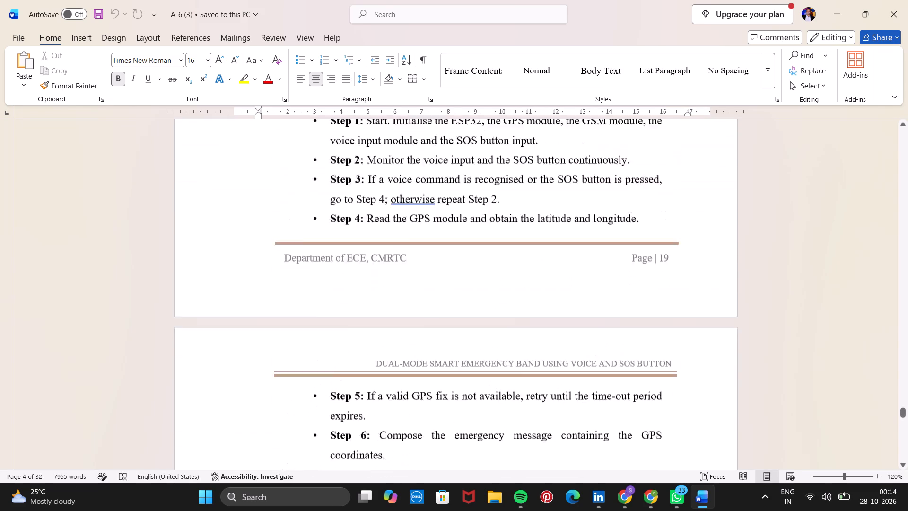
pyautogui.scroll(6, 726, 251)
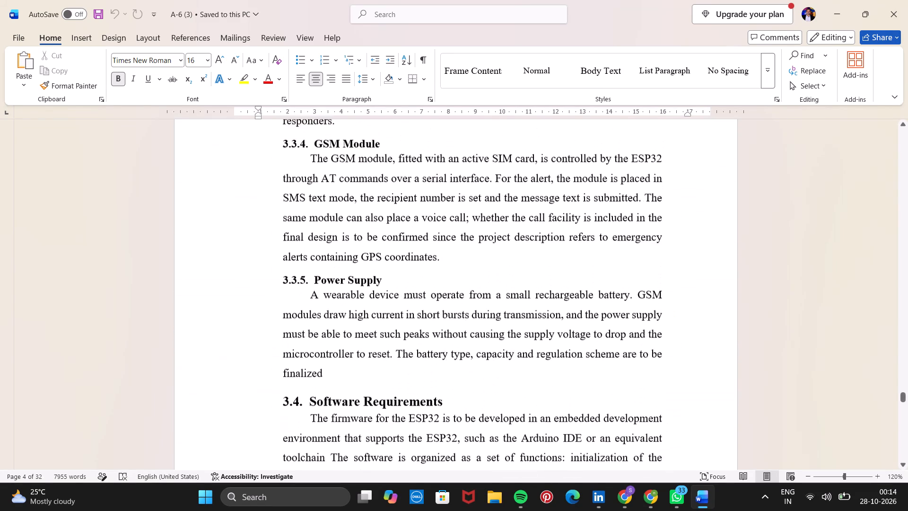
pyautogui.scroll(6, 726, 251)
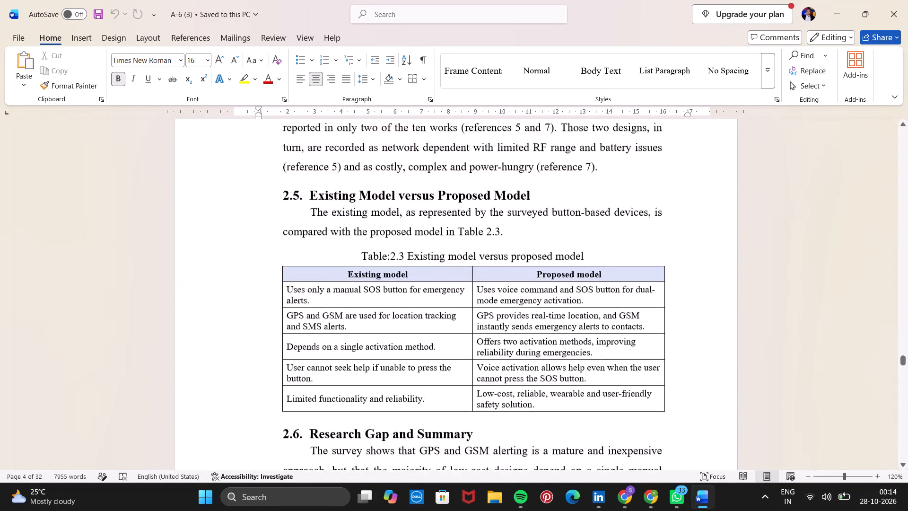
pyautogui.scroll(11, 726, 251)
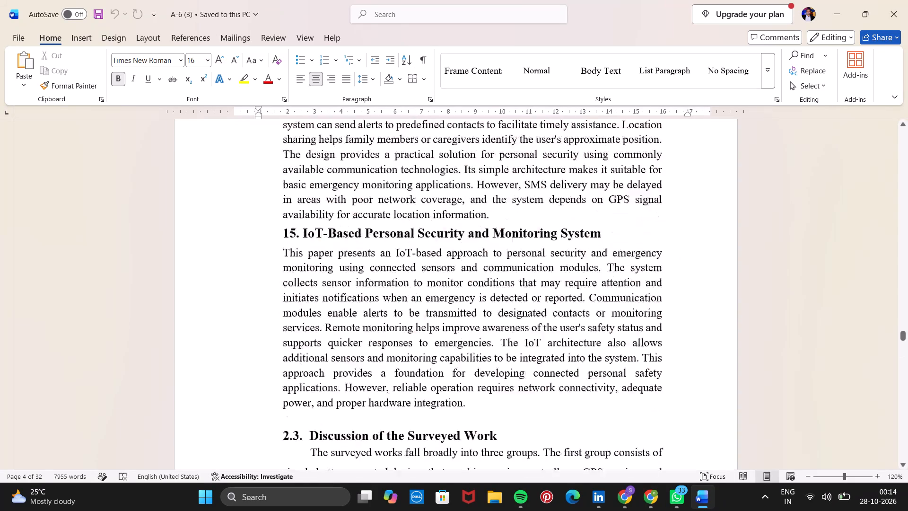
pyautogui.scroll(16, 726, 251)
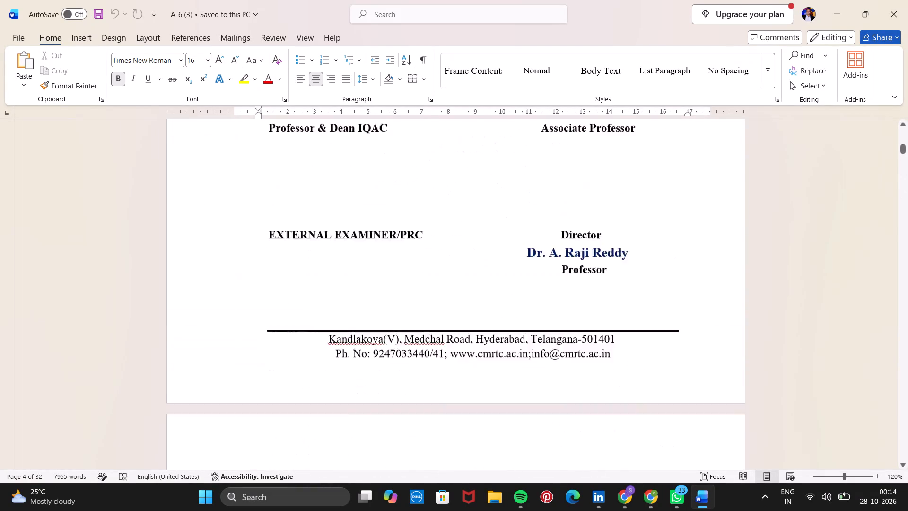
# Recheck the abstract, the list of figures and the opening sections of Chapter 1 in the report.
pyautogui.scroll(-9, 726, 251)
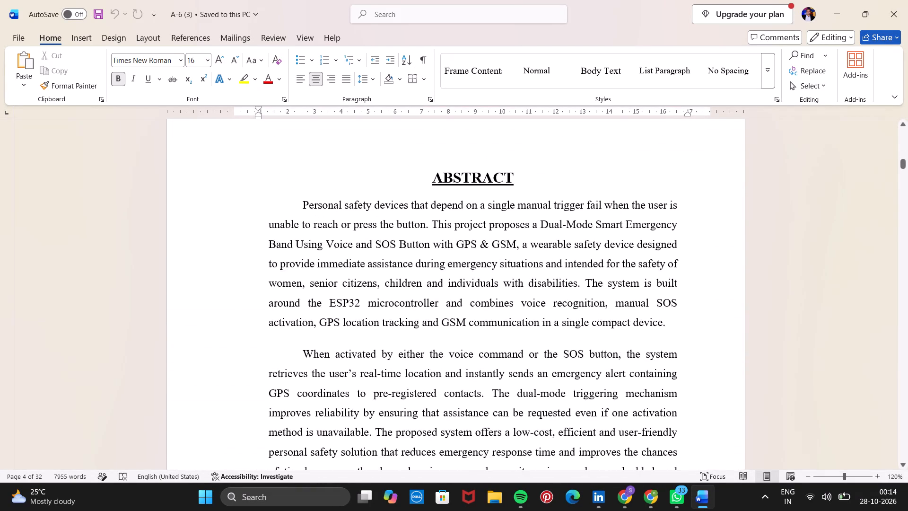
pyautogui.scroll(-13, 726, 251)
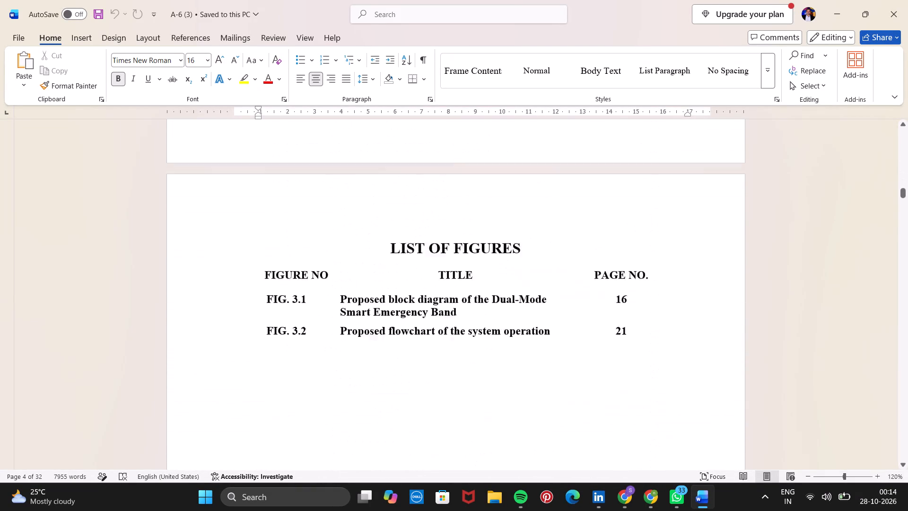
pyautogui.scroll(-4, 726, 251)
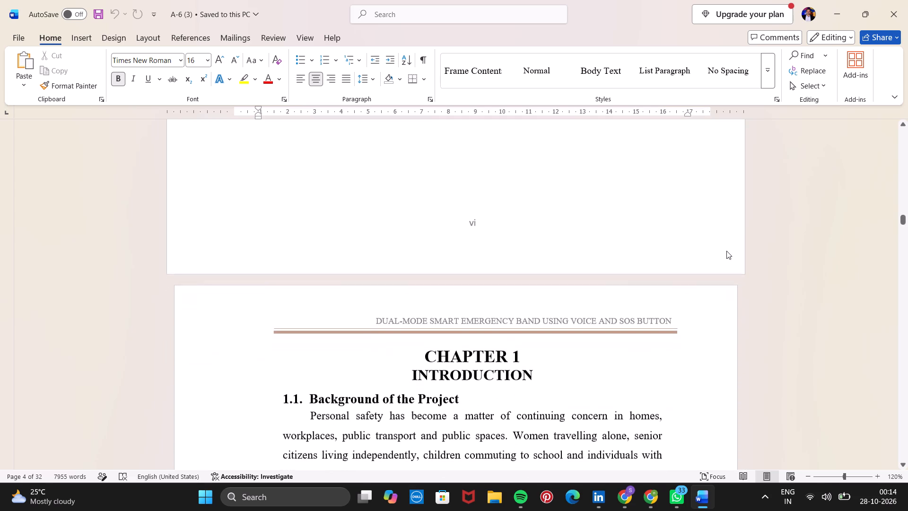
pyautogui.scroll(-9, 726, 251)
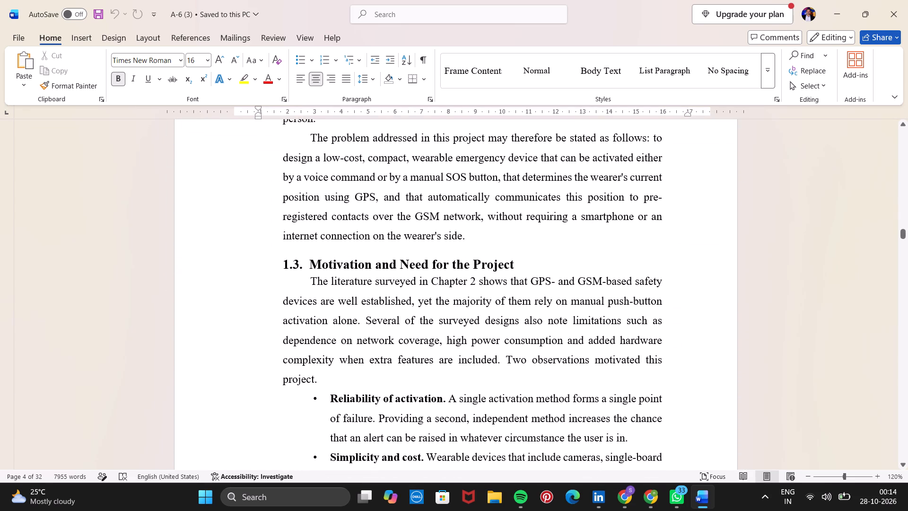
# Check the line spacing of the body text under section 1.3, Motivation and Need for the Project.
pyautogui.keyDown('ctrl'); pyautogui.scroll(3, 321, 379); pyautogui.keyUp('ctrl')
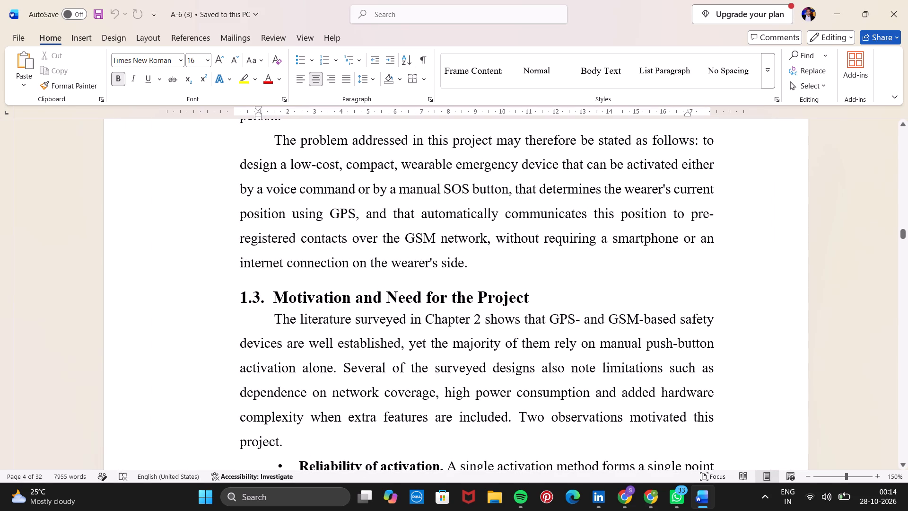
pyautogui.moveTo(265, 314); pyautogui.dragTo(419, 467)
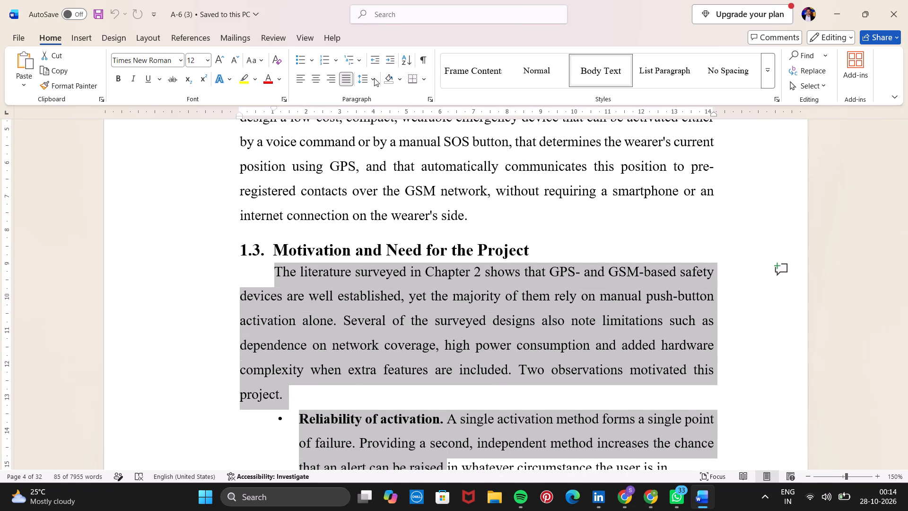
pyautogui.click(371, 86)
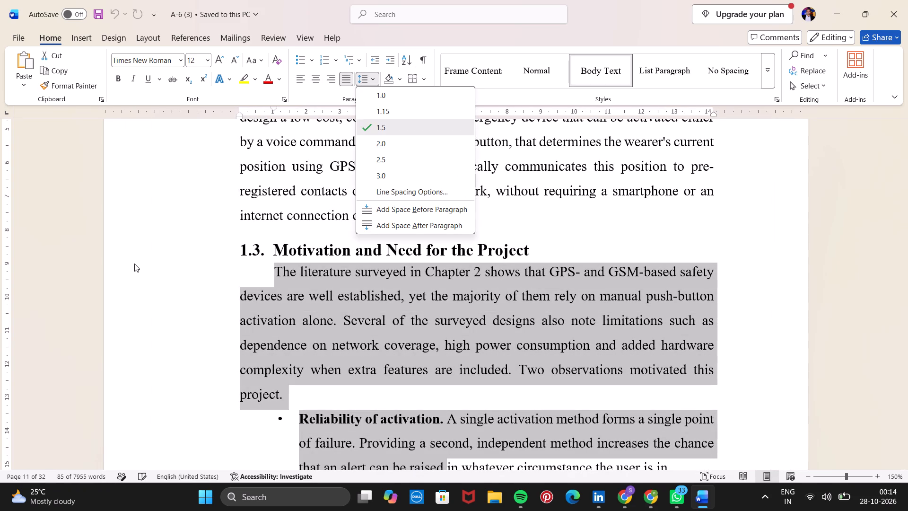
pyautogui.click(134, 264)
pyautogui.click(134, 264)
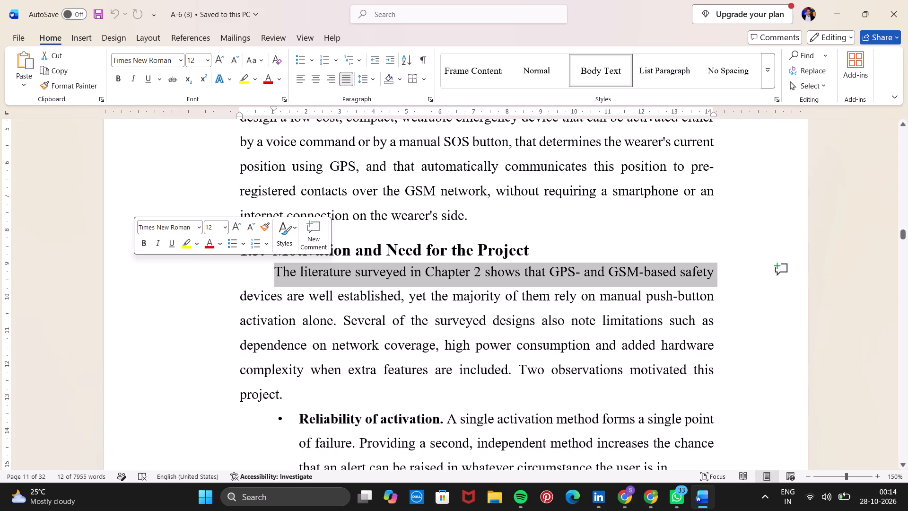
# Examine the rest of Chapter 1 and the literature review, comparing the survey table and the formatting of the numbered paper summaries.
pyautogui.scroll(-8, 134, 264)
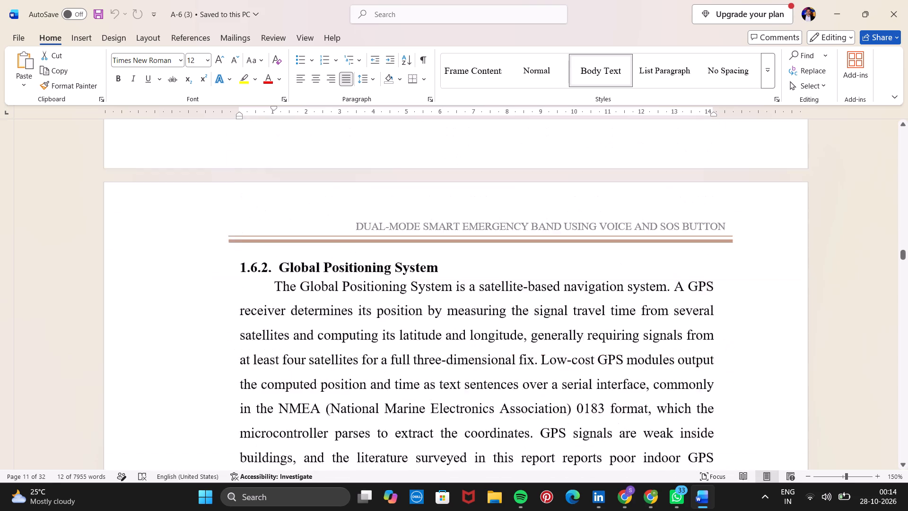
pyautogui.scroll(-9, 134, 264)
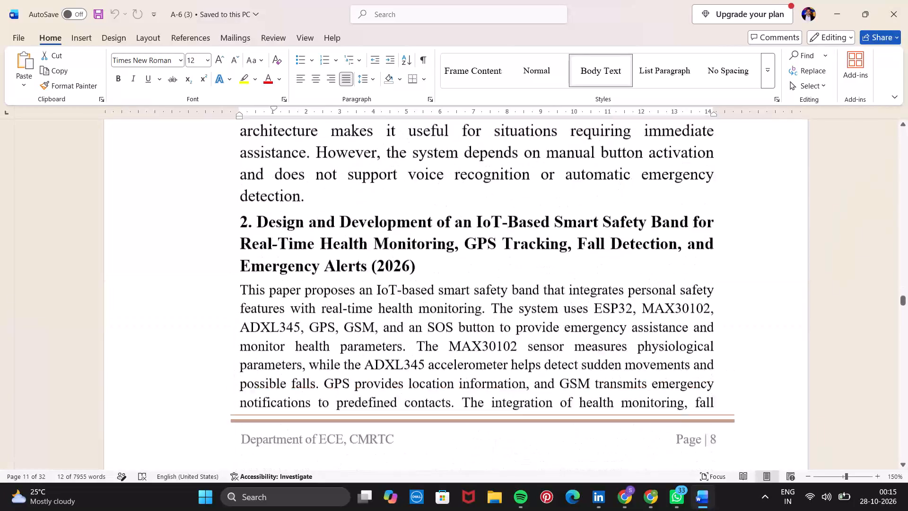
pyautogui.scroll(-1, 134, 264)
pyautogui.scroll(4, 134, 264)
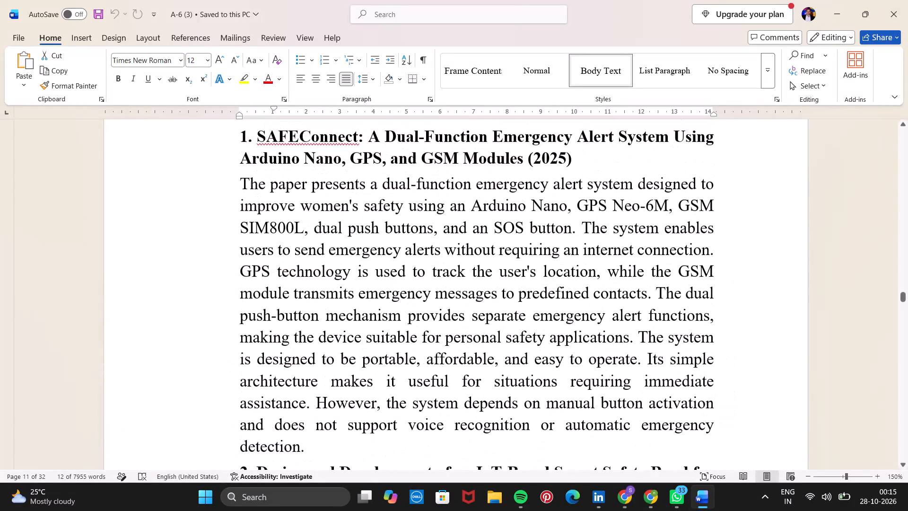
pyautogui.click(134, 264)
pyautogui.scroll(1, 134, 264)
pyautogui.scroll(-5, 134, 264)
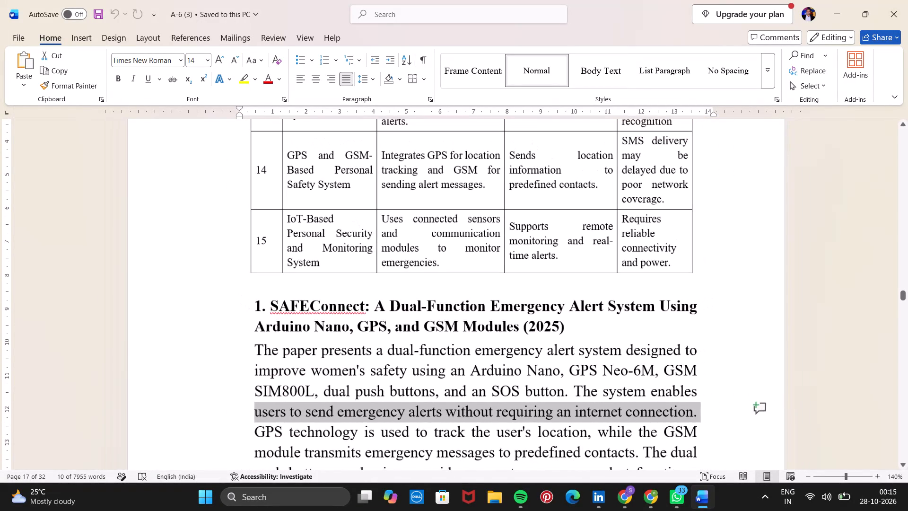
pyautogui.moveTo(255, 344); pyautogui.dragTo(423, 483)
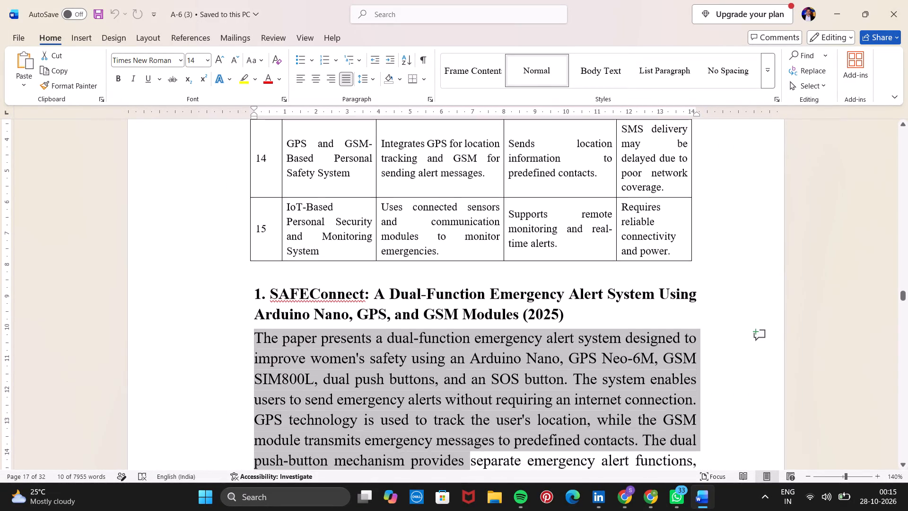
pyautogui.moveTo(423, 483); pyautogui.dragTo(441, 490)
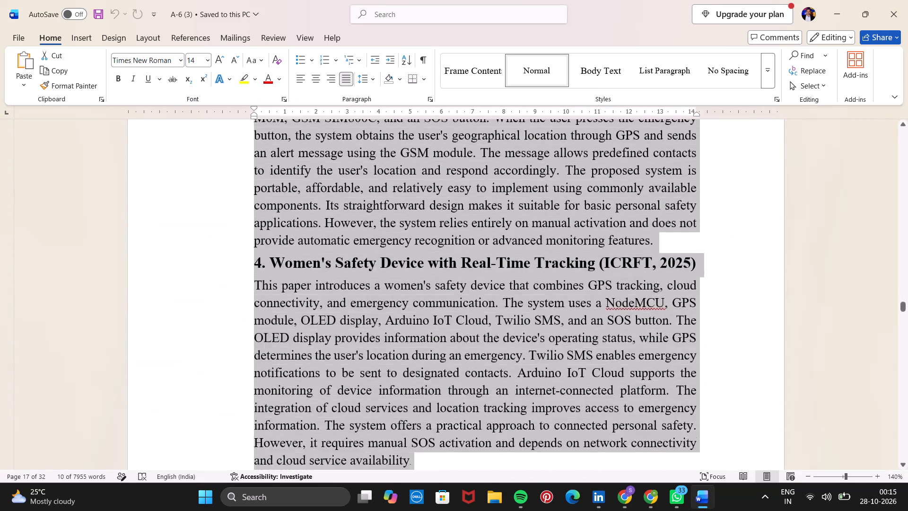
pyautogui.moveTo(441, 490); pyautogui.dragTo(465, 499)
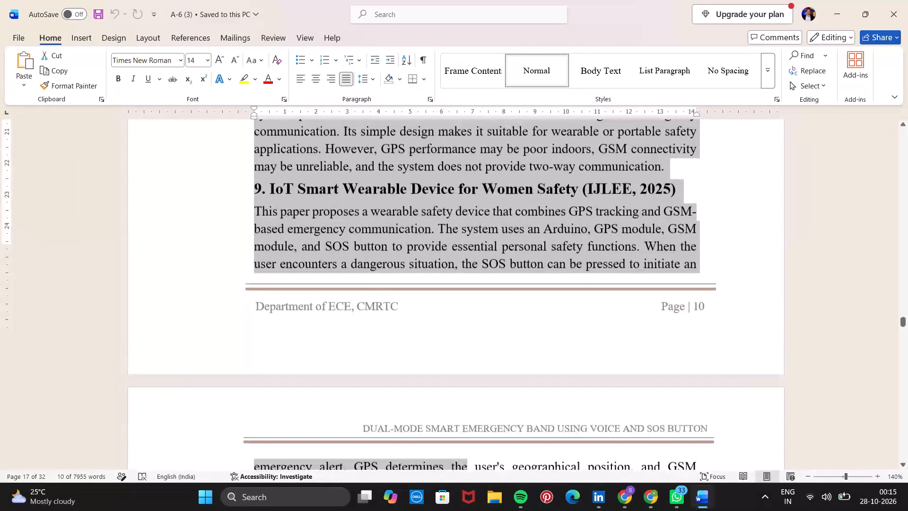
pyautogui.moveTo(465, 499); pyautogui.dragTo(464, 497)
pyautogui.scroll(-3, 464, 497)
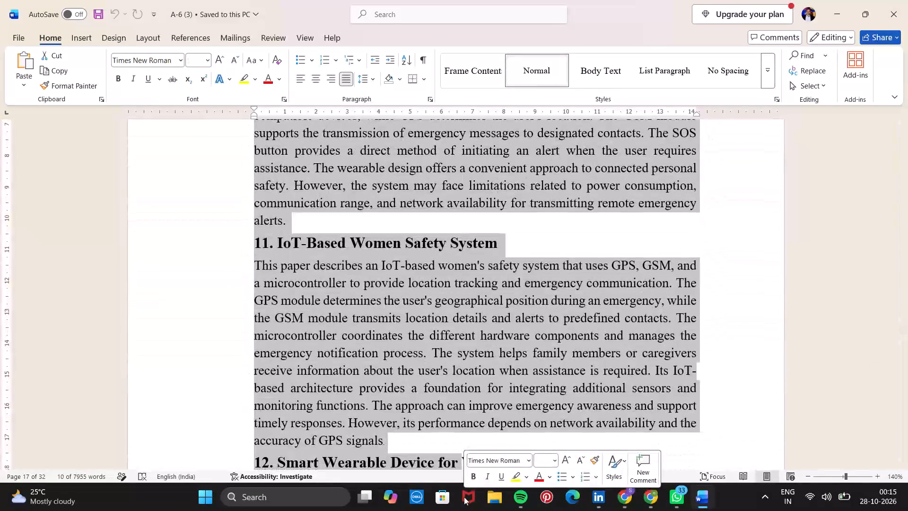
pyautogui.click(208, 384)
# Set the line spacing of all the numbered paper summaries between the literature survey table and section 2.3 to 1.5.
pyautogui.scroll(-4, 208, 384)
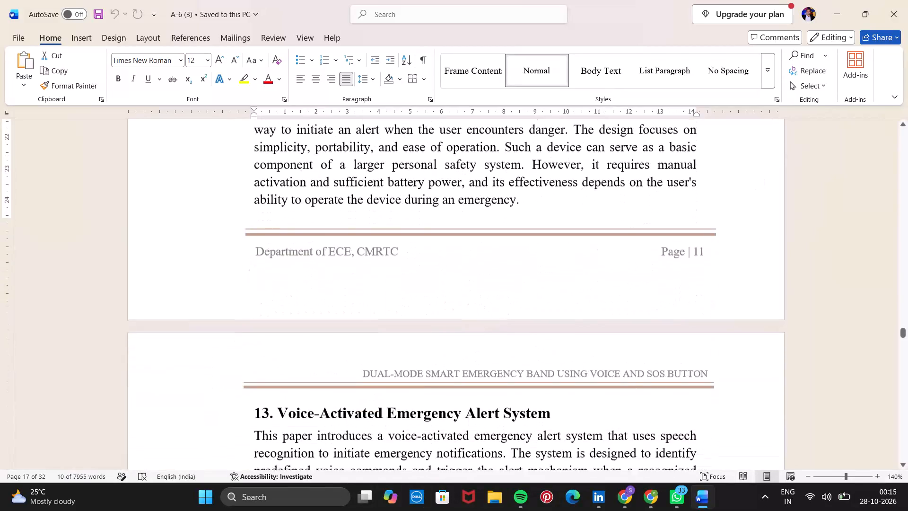
pyautogui.scroll(-2, 208, 384)
pyautogui.scroll(1, 208, 384)
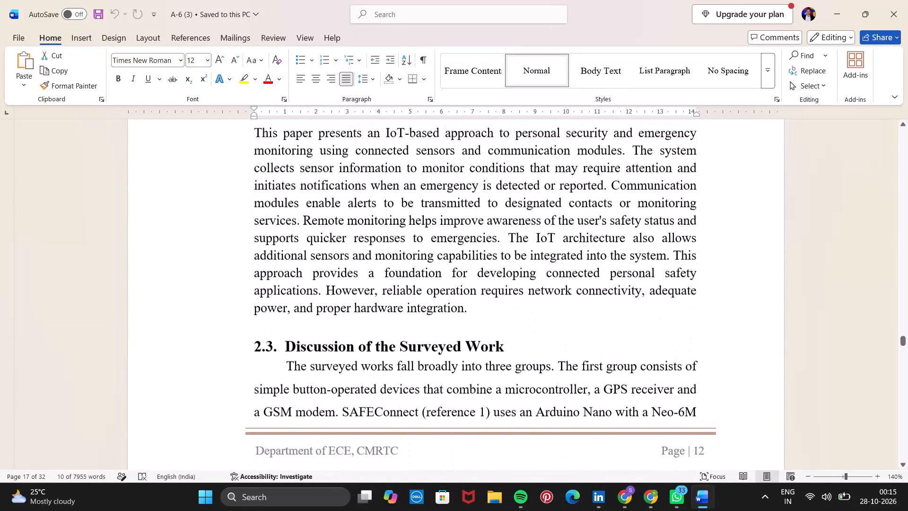
pyautogui.scroll(1, 208, 384)
pyautogui.moveTo(484, 321); pyautogui.dragTo(276, 159)
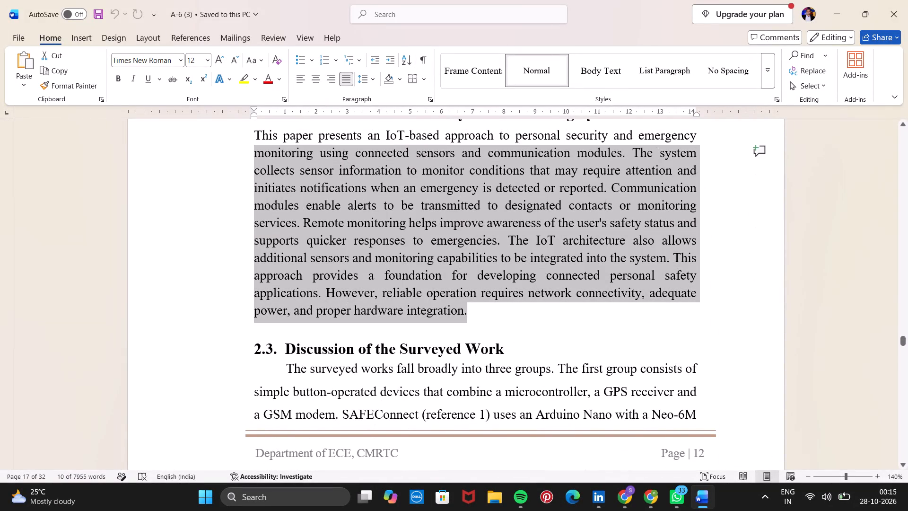
pyautogui.moveTo(276, 159); pyautogui.dragTo(228, 56)
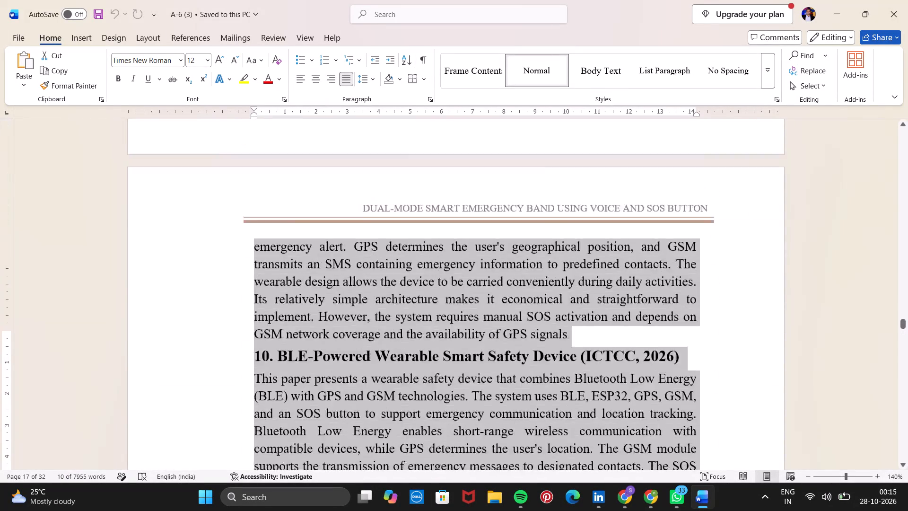
pyautogui.moveTo(228, 56); pyautogui.dragTo(254, 126)
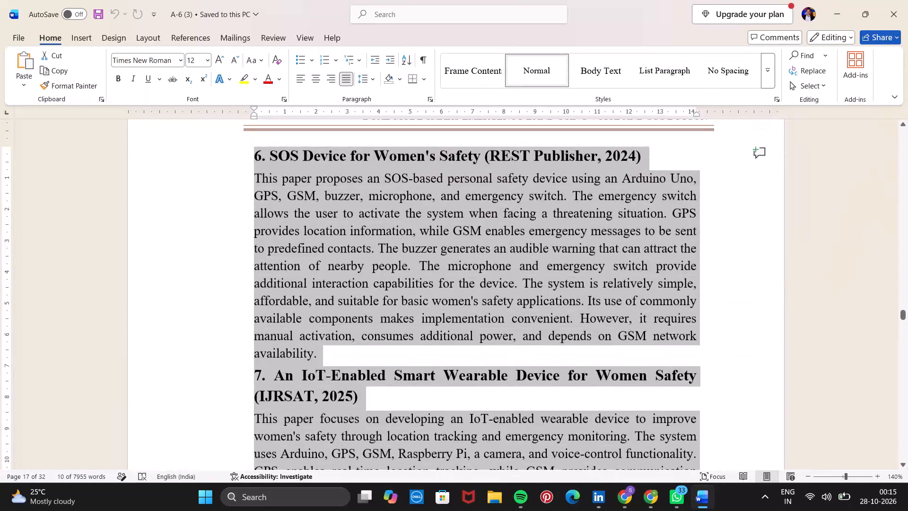
pyautogui.moveTo(254, 126); pyautogui.dragTo(262, 99)
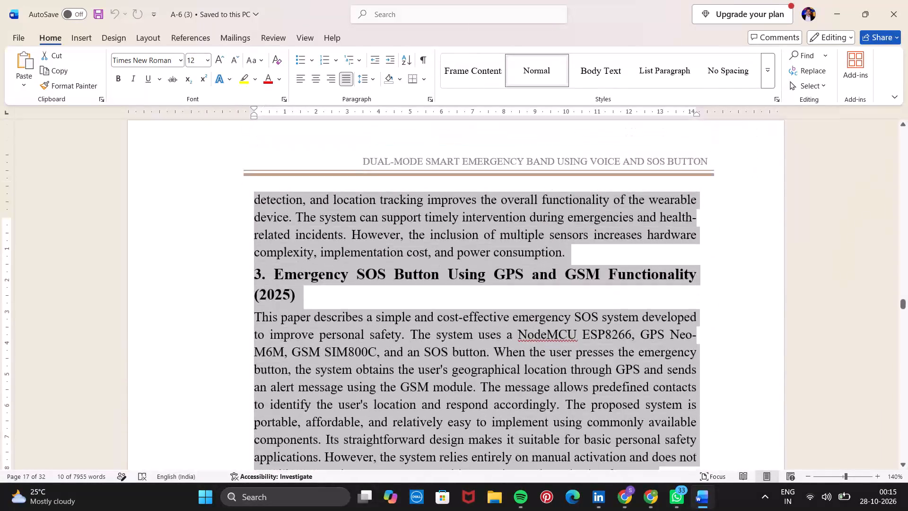
pyautogui.moveTo(262, 99); pyautogui.dragTo(240, 105)
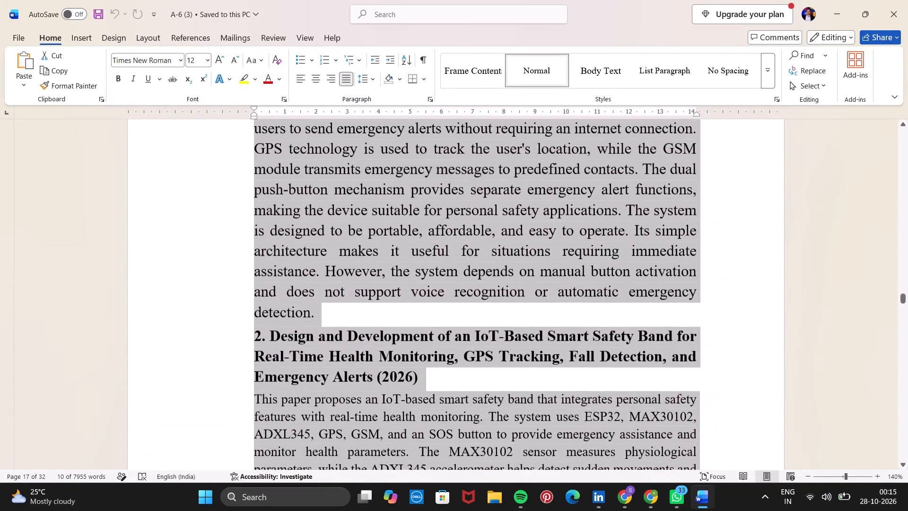
pyautogui.moveTo(240, 105); pyautogui.dragTo(237, 112)
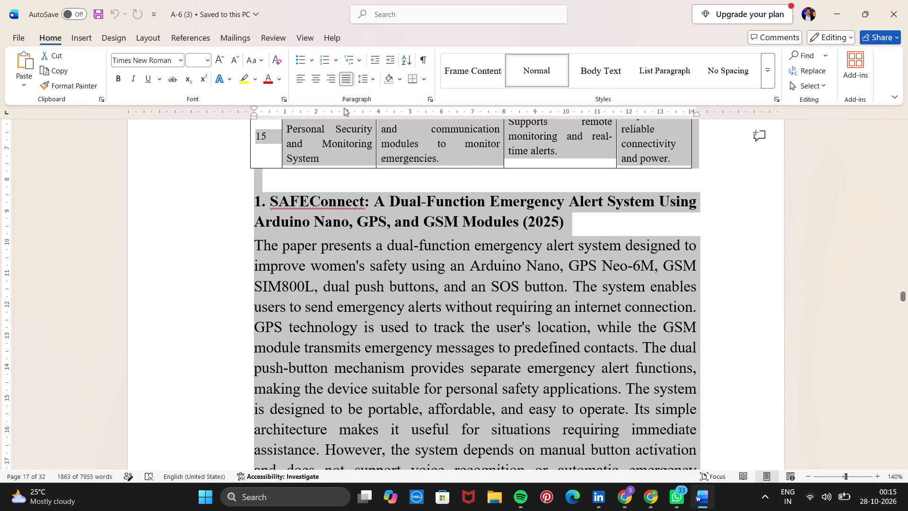
pyautogui.click(363, 72)
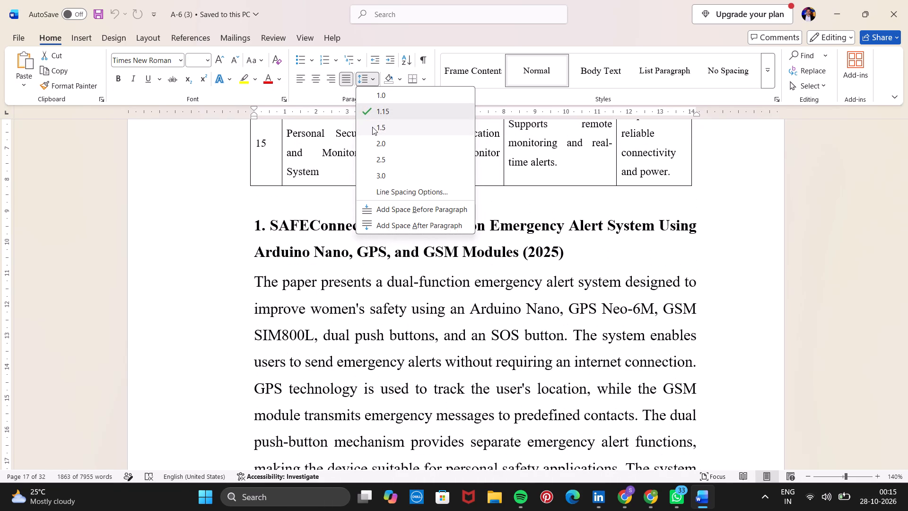
pyautogui.click(372, 127)
# Check the line spacing of the body text under section 1.7, Methodology Followed in Stage-I.
pyautogui.scroll(9, 372, 127)
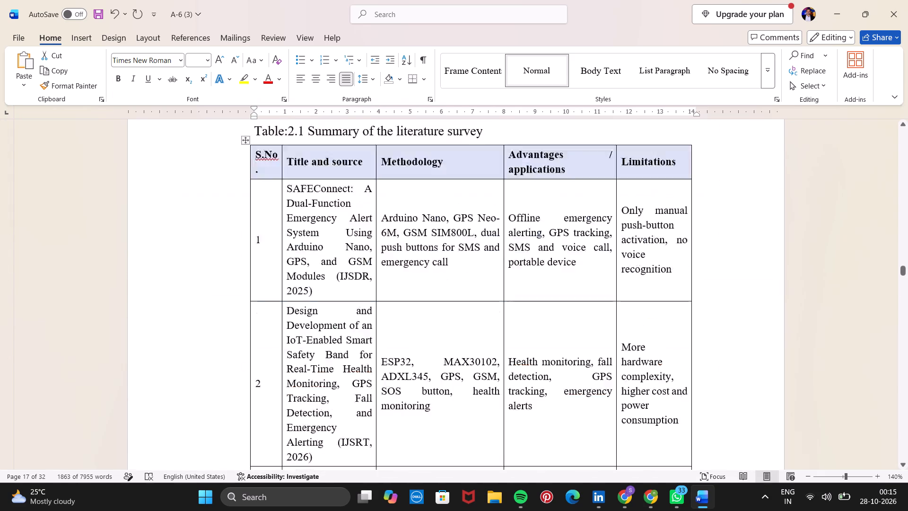
pyautogui.scroll(3, 372, 127)
pyautogui.scroll(-1, 372, 127)
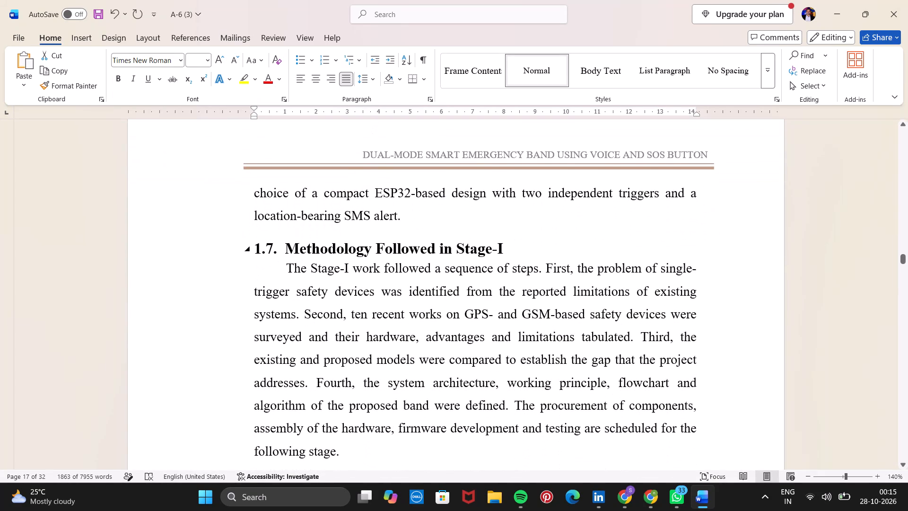
pyautogui.moveTo(291, 263); pyautogui.dragTo(380, 408)
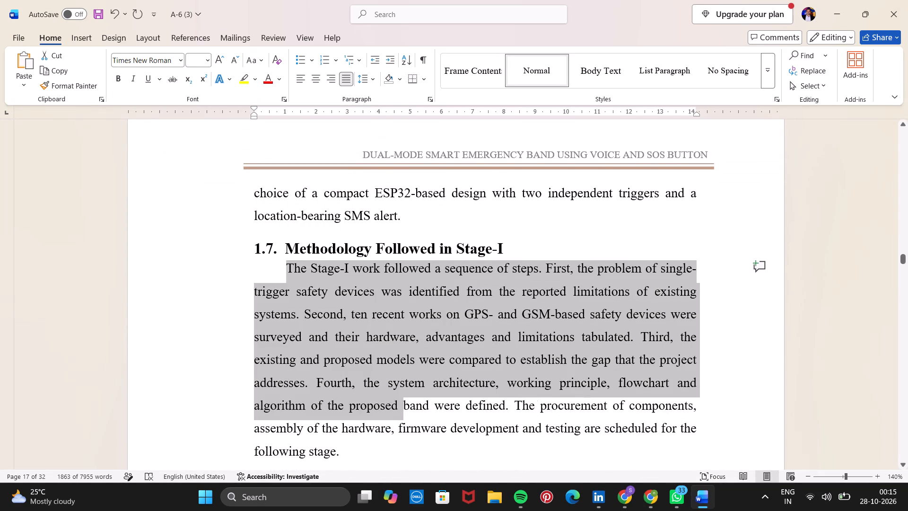
pyautogui.moveTo(380, 408); pyautogui.dragTo(358, 453)
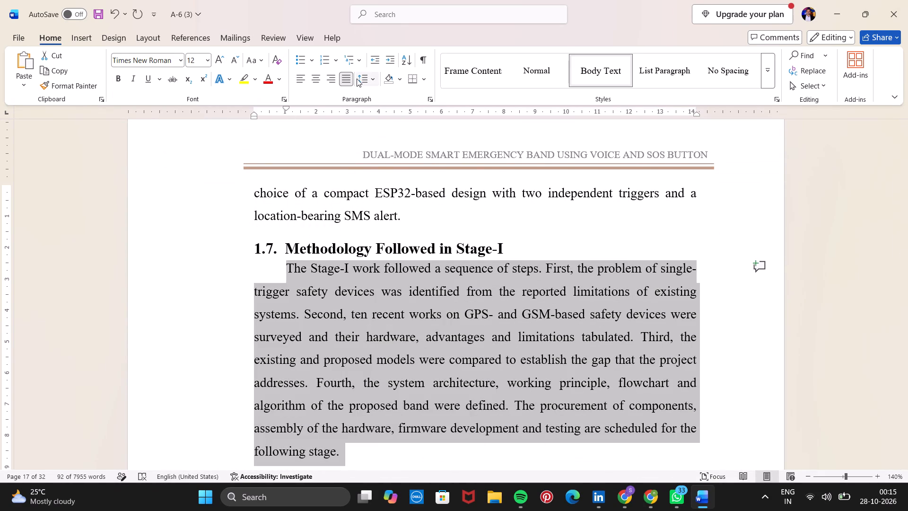
pyautogui.click(357, 79)
# Review the spacing and page flow of the numbered paper summaries, the survey discussion and the Chapter 3 sections through to the report's last pages.
pyautogui.scroll(-13, 352, 341)
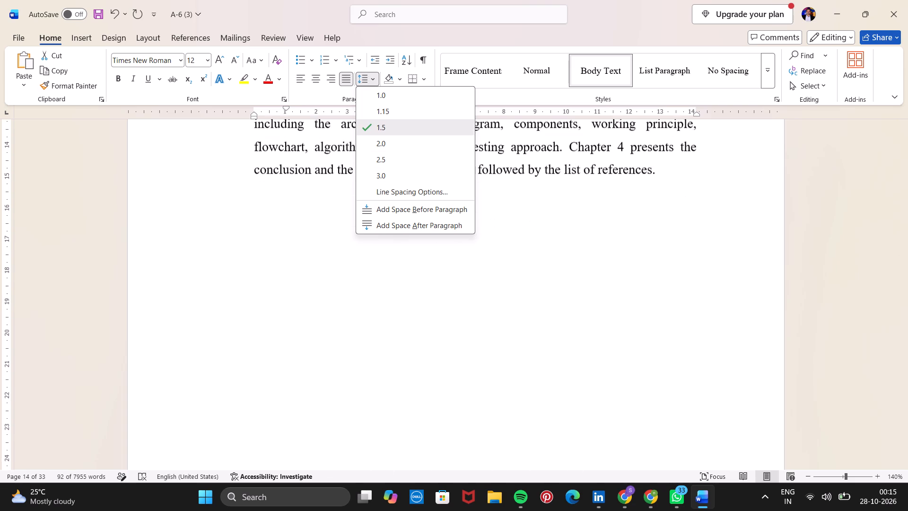
pyautogui.scroll(-19, 352, 341)
pyautogui.scroll(-20, 352, 341)
pyautogui.scroll(-20, 352, 341)
pyautogui.scroll(-20, 352, 341)
pyautogui.scroll(-11, 352, 341)
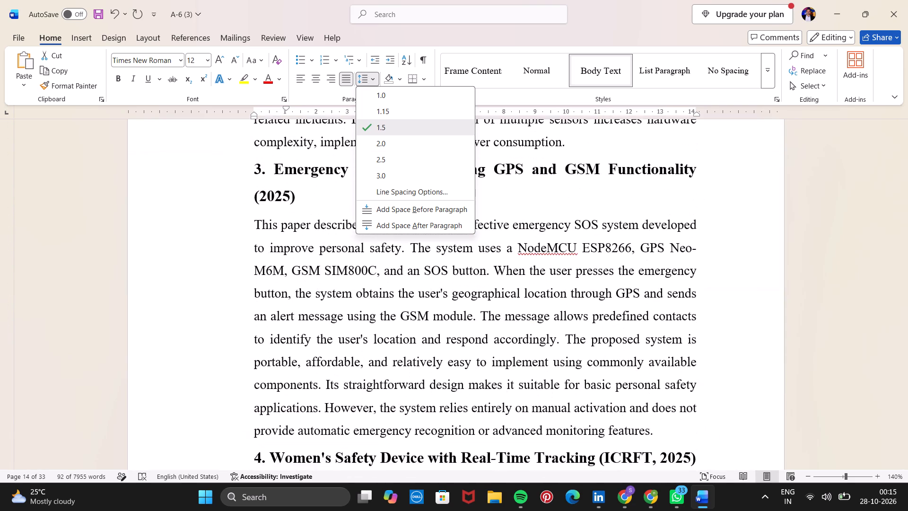
pyautogui.scroll(1, 352, 341)
pyautogui.scroll(-20, 352, 341)
pyautogui.scroll(-17, 352, 341)
pyautogui.click(194, 388)
pyautogui.scroll(-8, 194, 388)
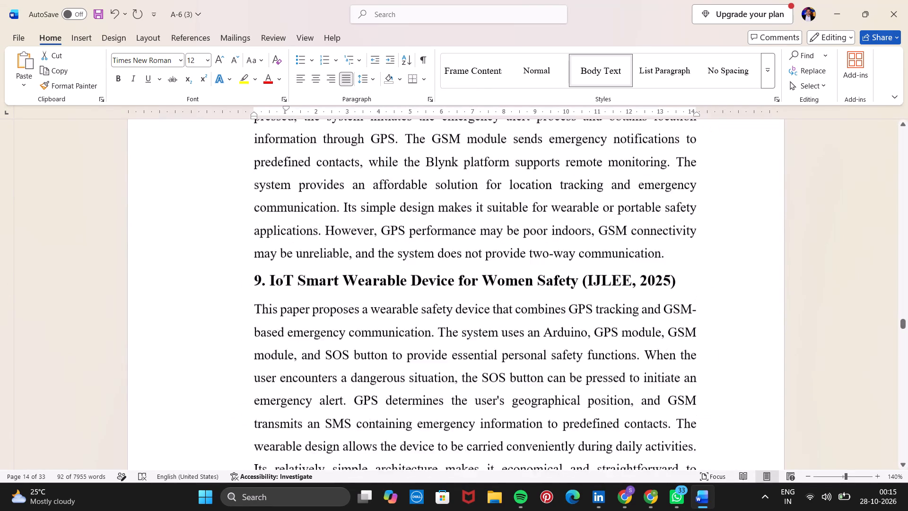
pyautogui.scroll(-13, 194, 388)
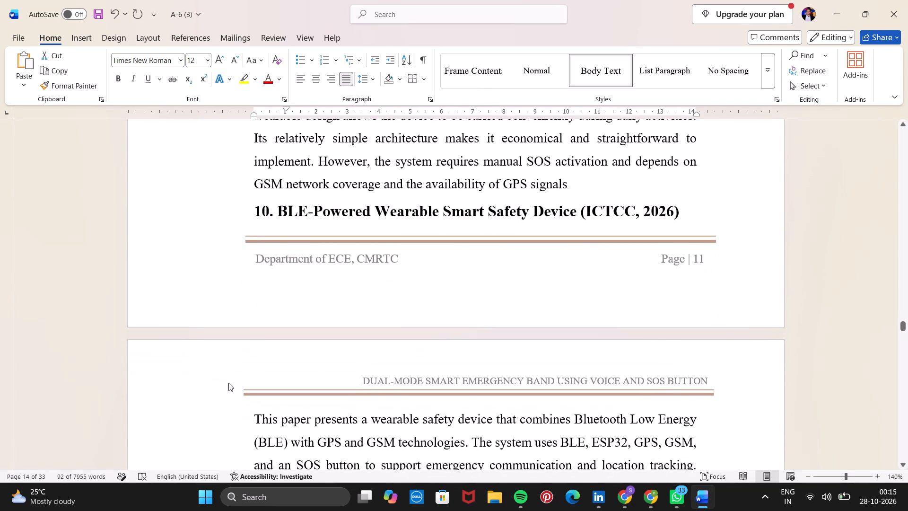
pyautogui.scroll(-6, 228, 383)
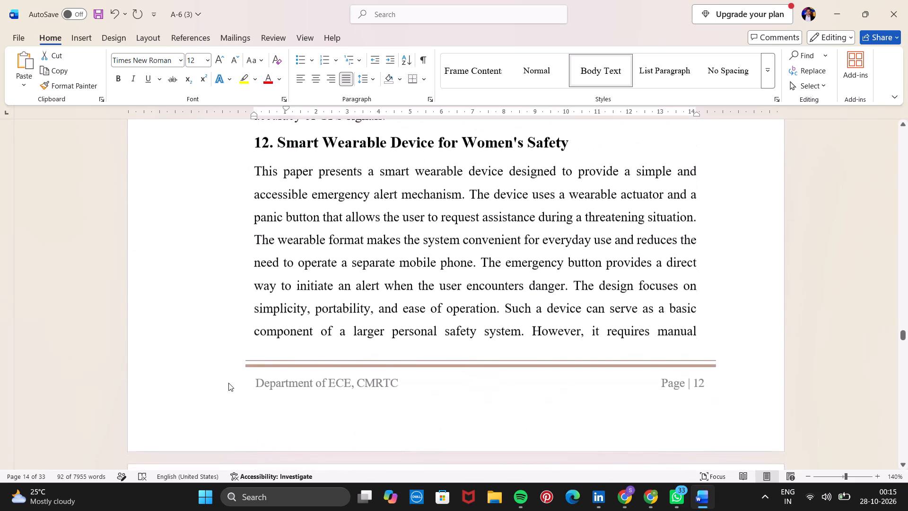
pyautogui.scroll(-9, 228, 383)
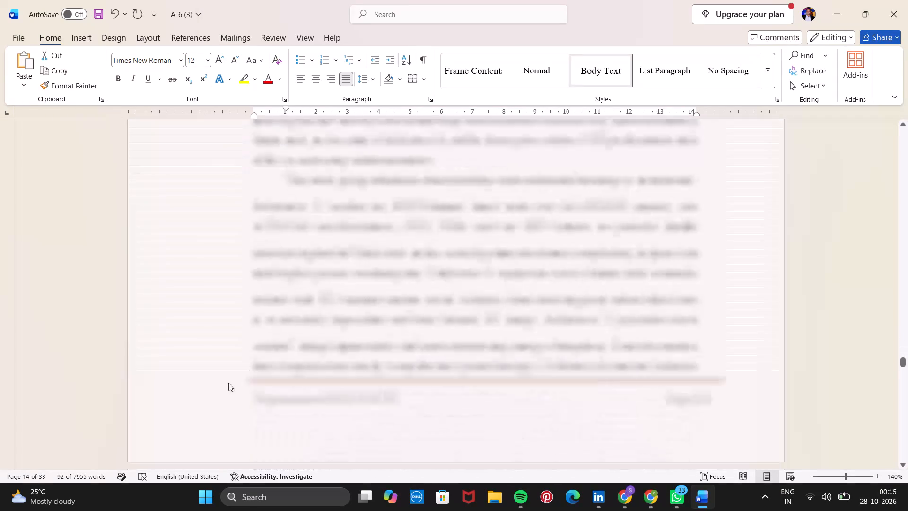
pyautogui.scroll(-15, 228, 383)
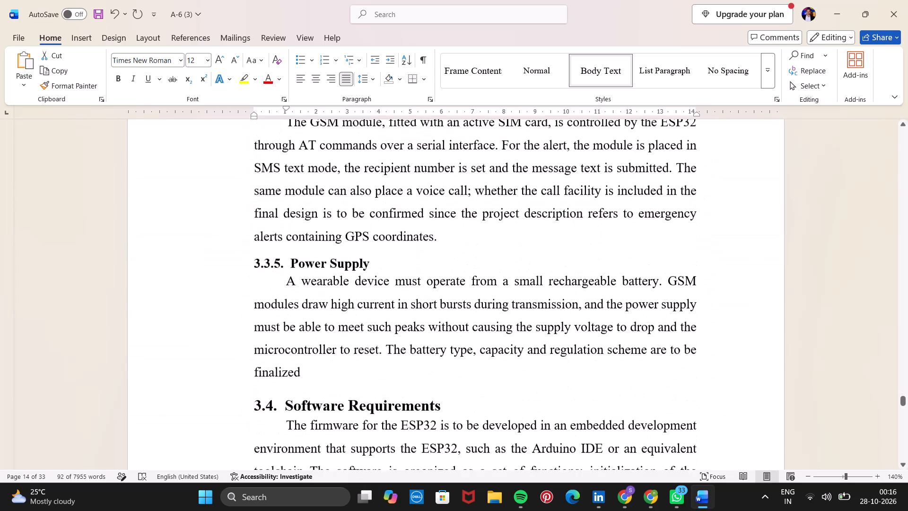
pyautogui.scroll(-5, 228, 383)
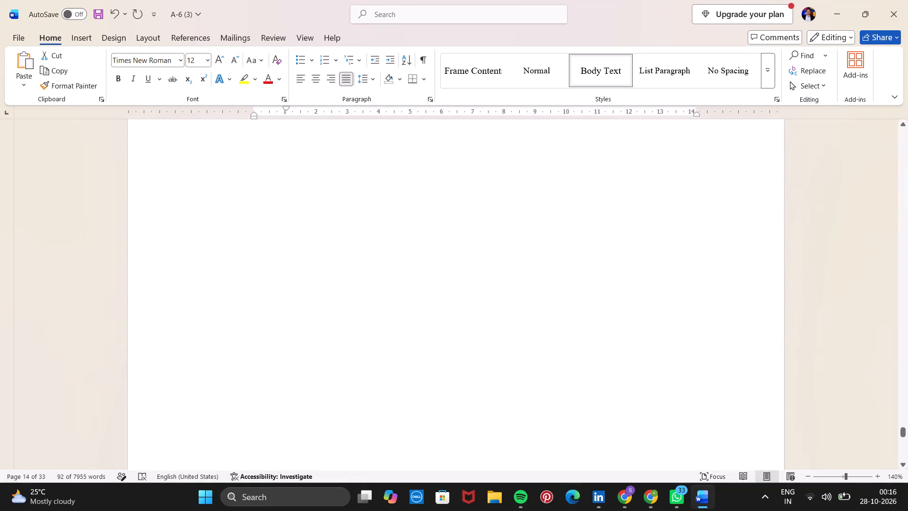
pyautogui.scroll(-5, 228, 383)
# Look back through the report past the paper summaries, survey table, Chapter 1 and list of tables to the title page.
pyautogui.scroll(17, 228, 383)
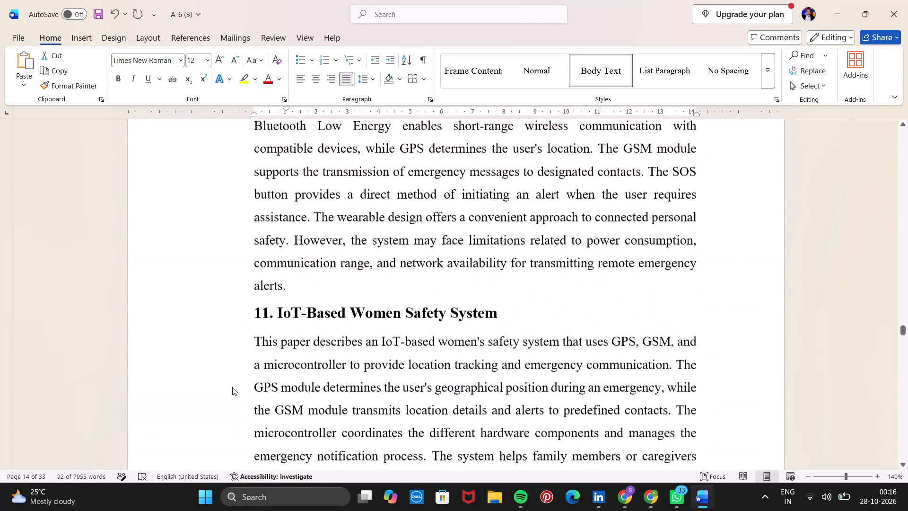
pyautogui.scroll(5, 232, 387)
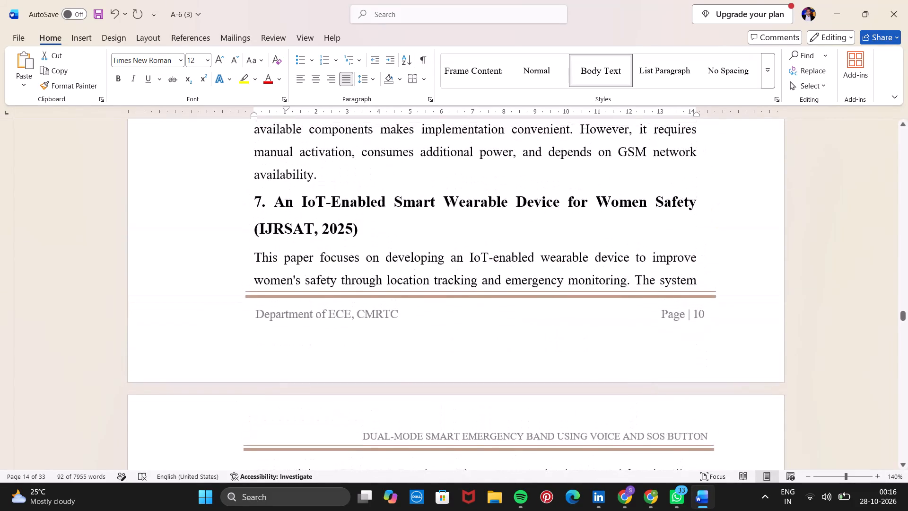
pyautogui.scroll(4, 232, 387)
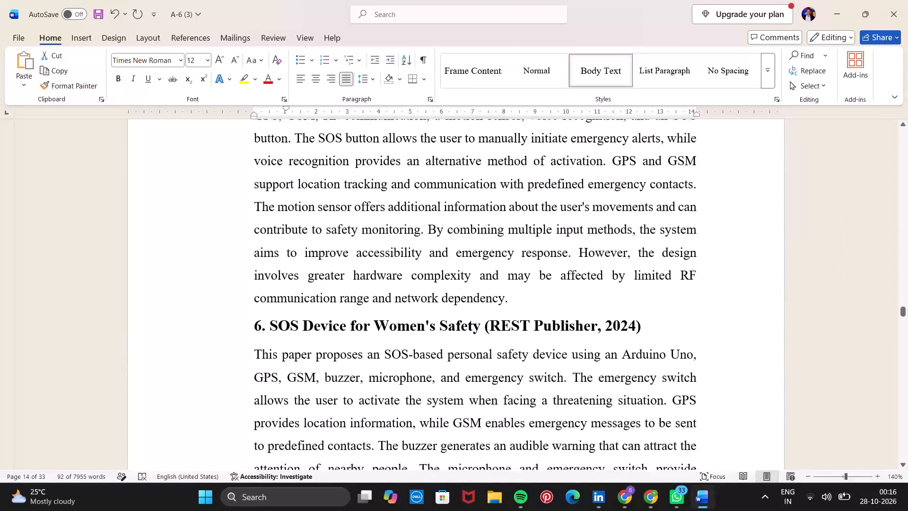
pyautogui.scroll(6, 232, 387)
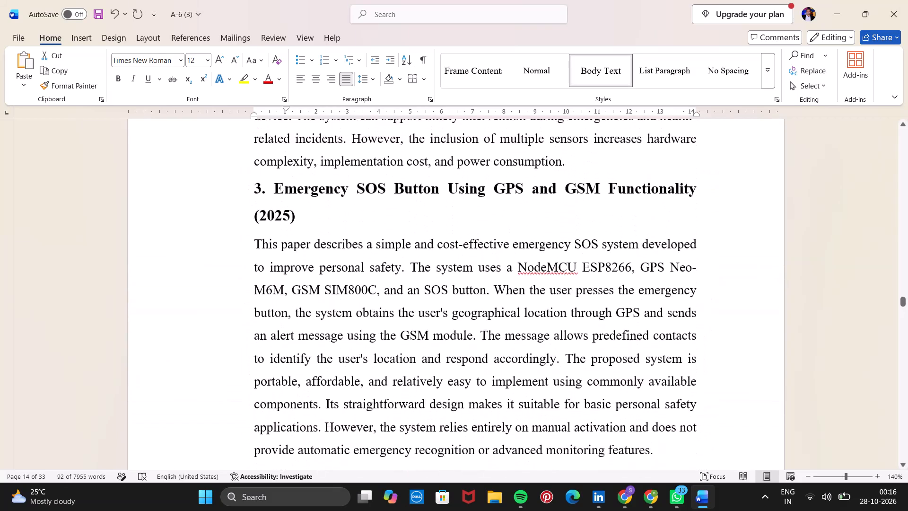
pyautogui.scroll(6, 232, 387)
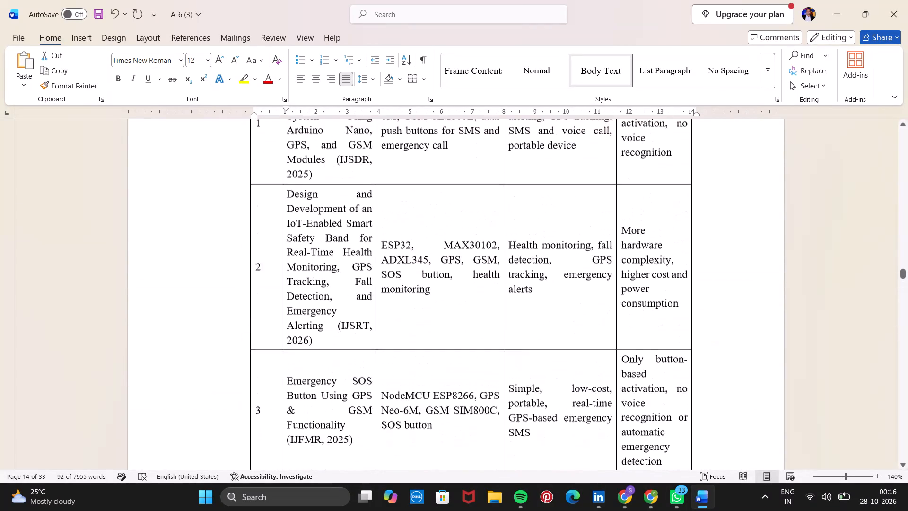
pyautogui.scroll(4, 232, 387)
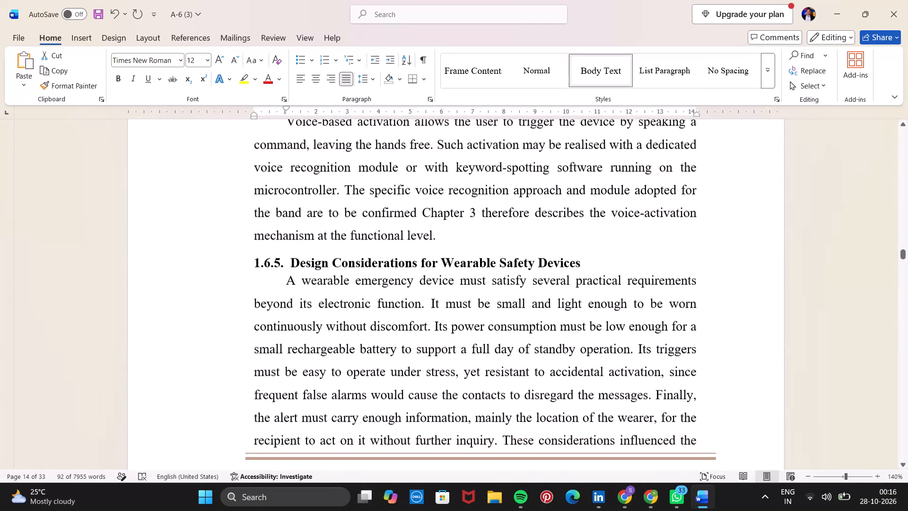
pyautogui.scroll(4, 232, 387)
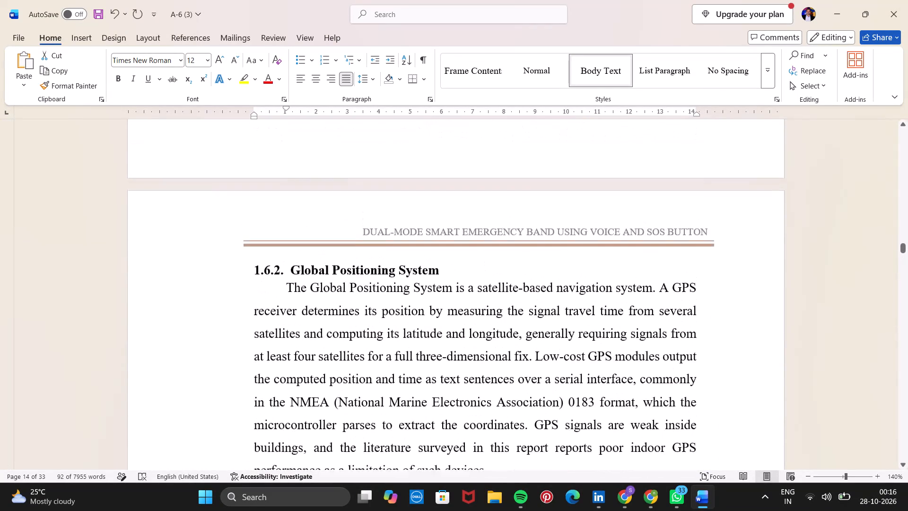
pyautogui.scroll(14, 232, 387)
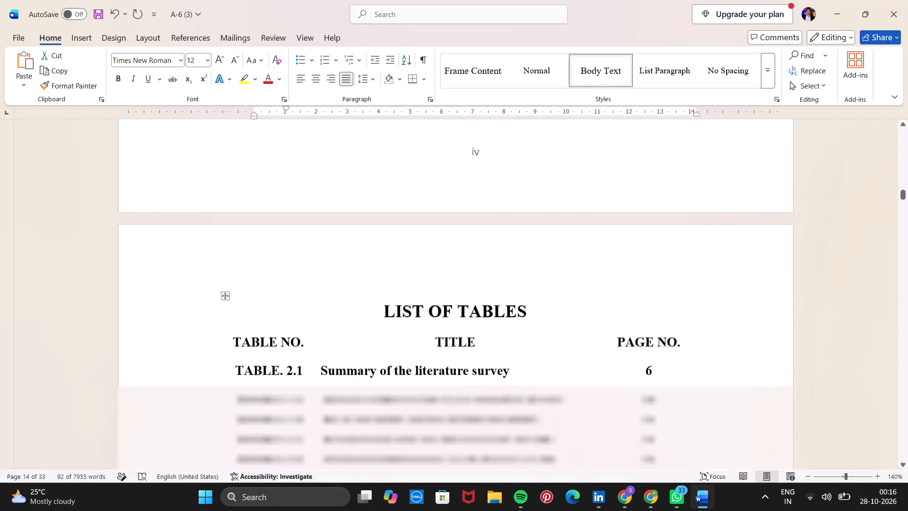
pyautogui.scroll(7, 232, 387)
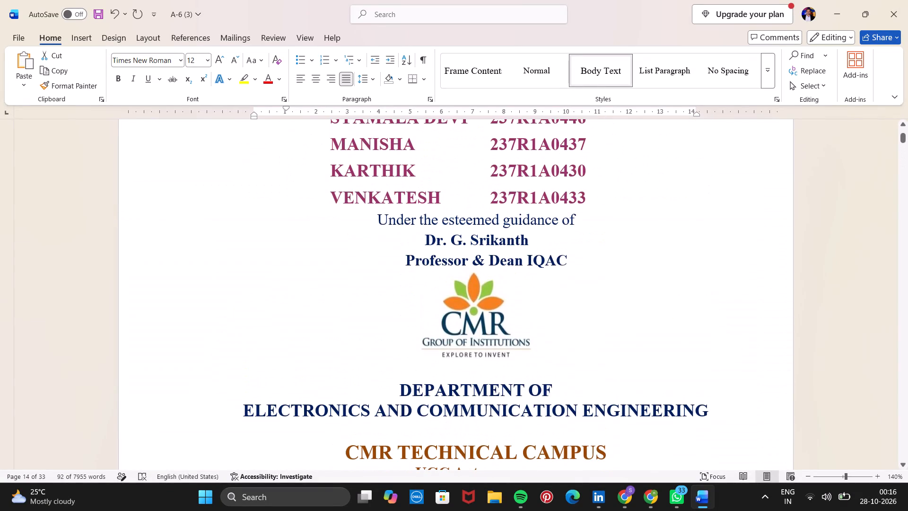
# Examine the title page layout, from the report title and student list to the guide details, college logo and academic year.
pyautogui.scroll(6, 232, 387)
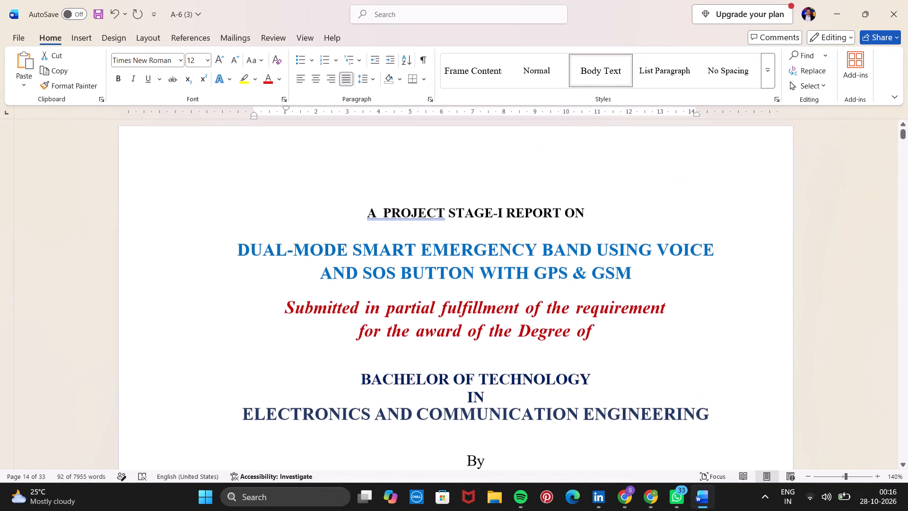
pyautogui.scroll(1, 232, 387)
pyautogui.scroll(-1, 232, 387)
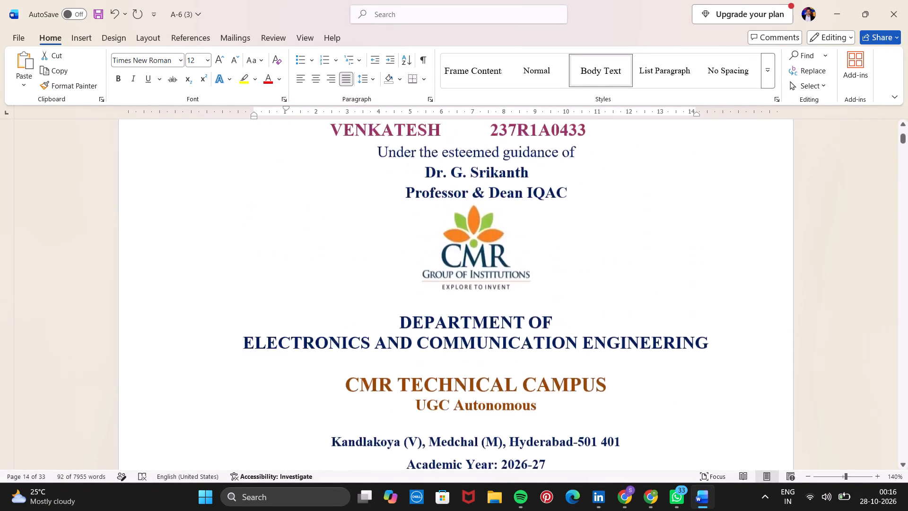
pyautogui.scroll(-1, 232, 387)
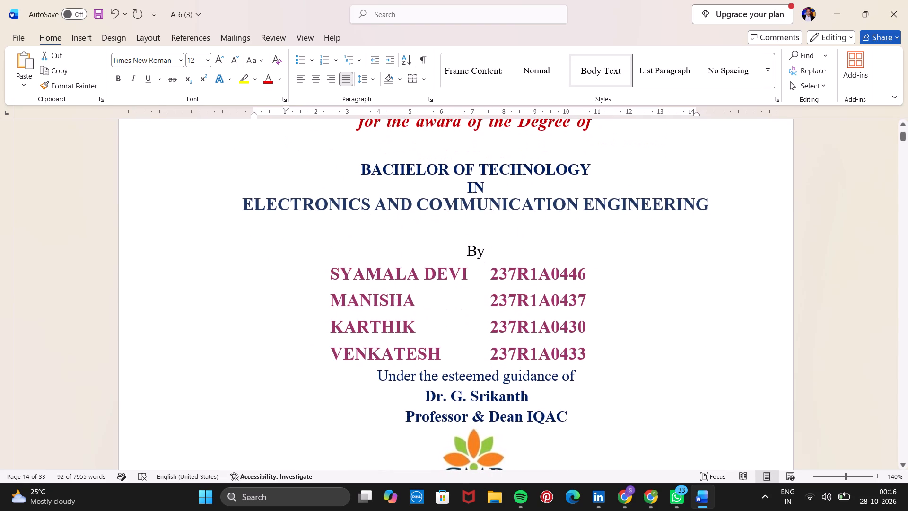
pyautogui.scroll(-3, 232, 387)
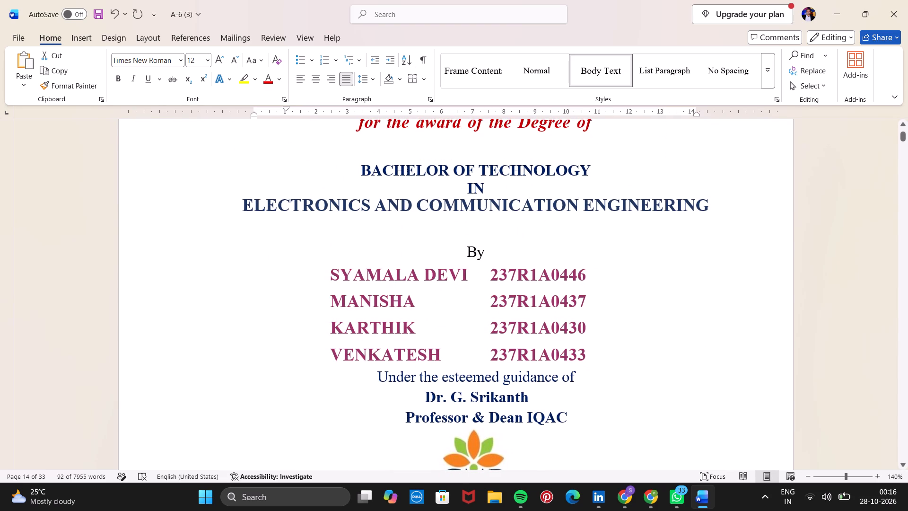
pyautogui.scroll(-2, 232, 387)
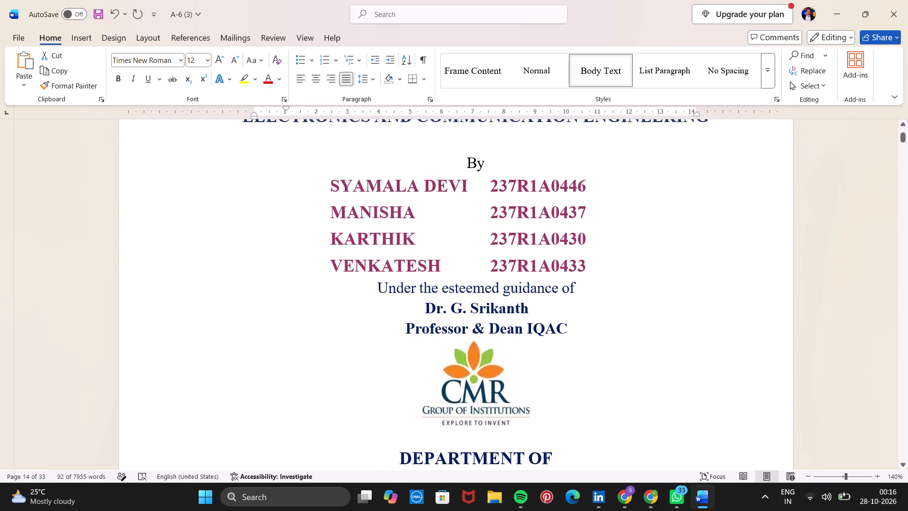
pyautogui.scroll(-1, 232, 387)
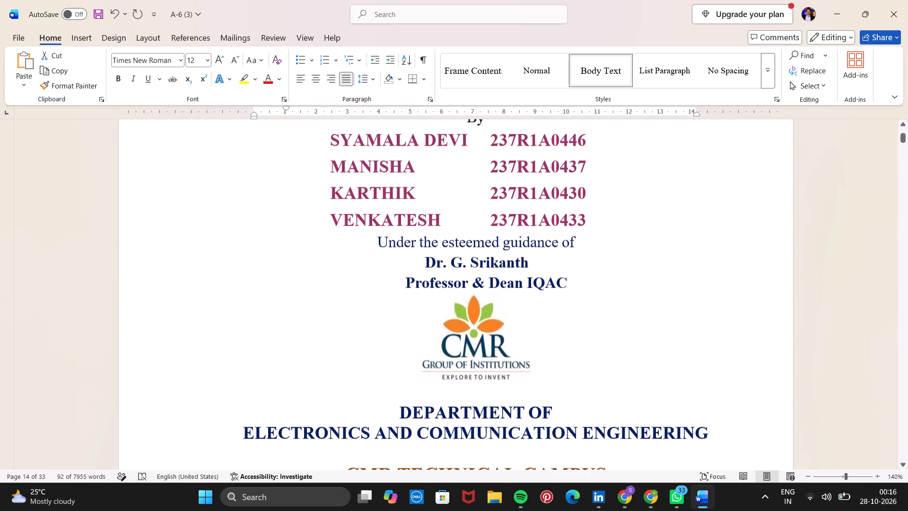
pyautogui.scroll(-3, 232, 387)
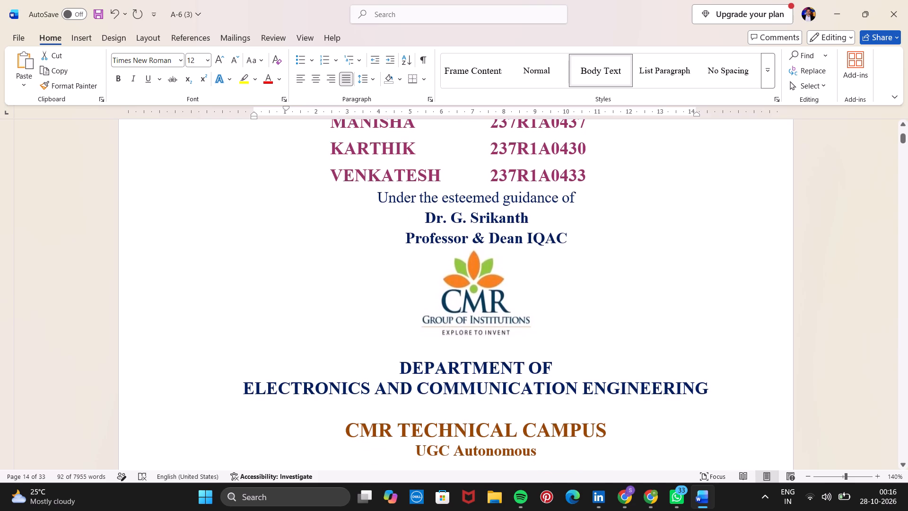
pyautogui.scroll(-1, 232, 387)
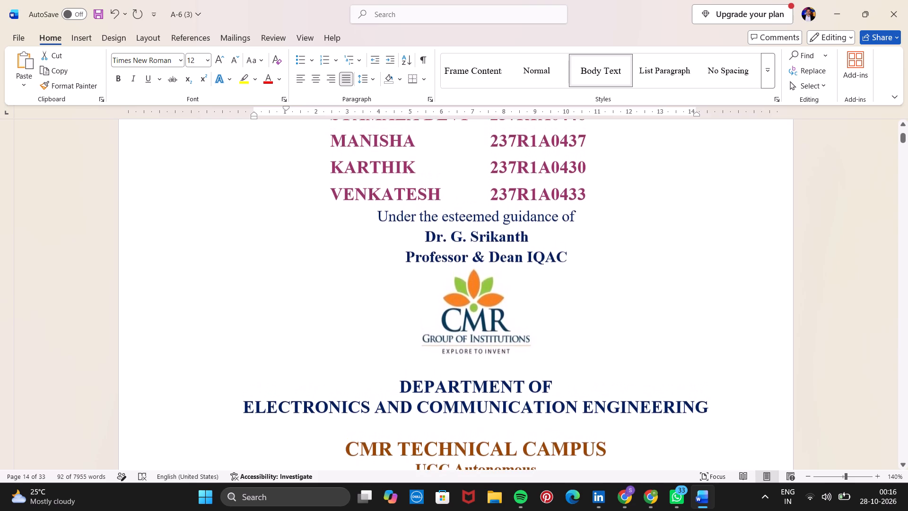
pyautogui.scroll(-1, 232, 387)
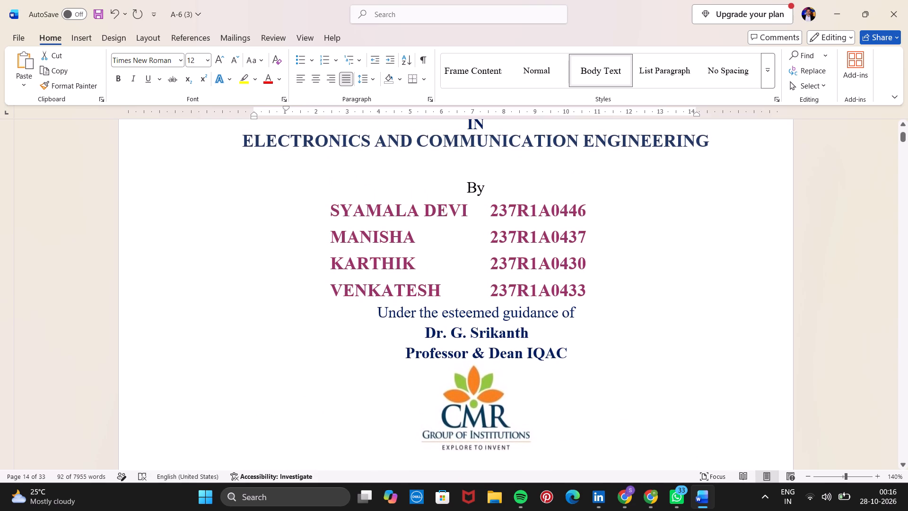
pyautogui.click(332, 217)
# Skim the report from the title page through the acknowledgement, Chapter 1 and Chapter 3 to the final references page.
pyautogui.scroll(-7, 274, 267)
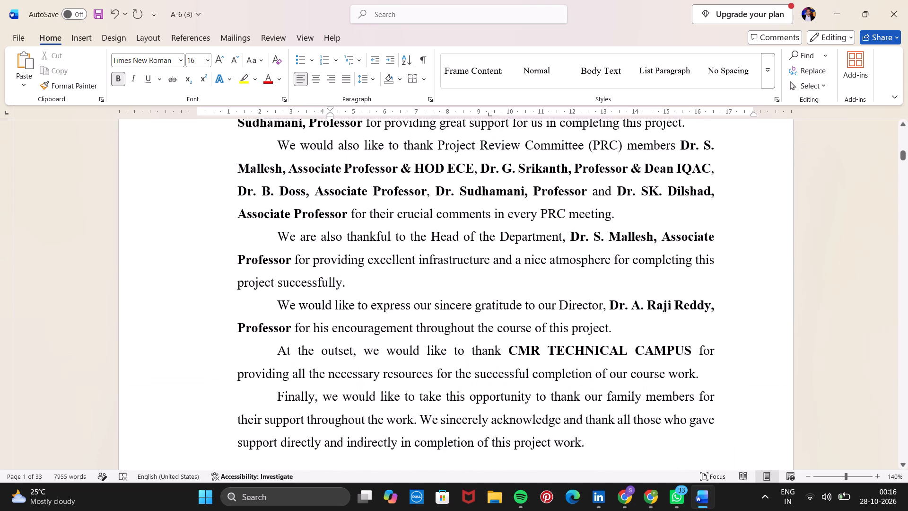
pyautogui.scroll(-15, 274, 267)
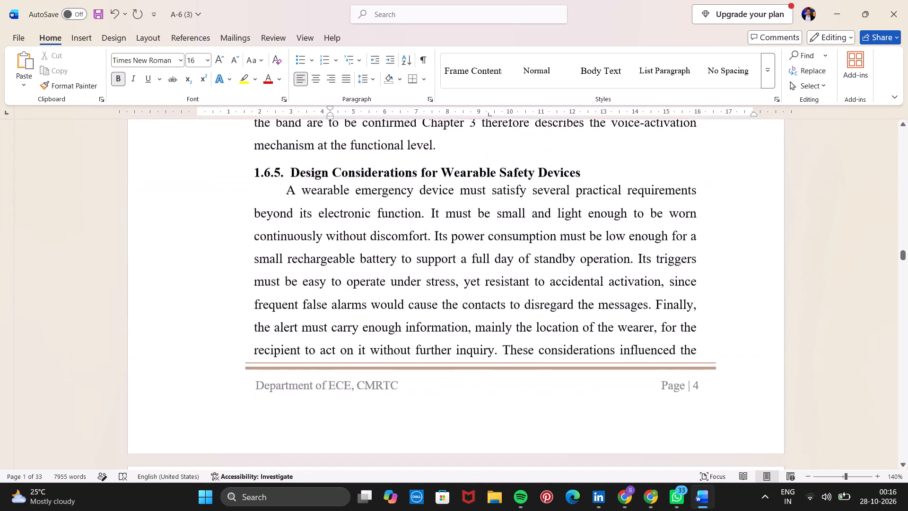
pyautogui.scroll(-16, 274, 267)
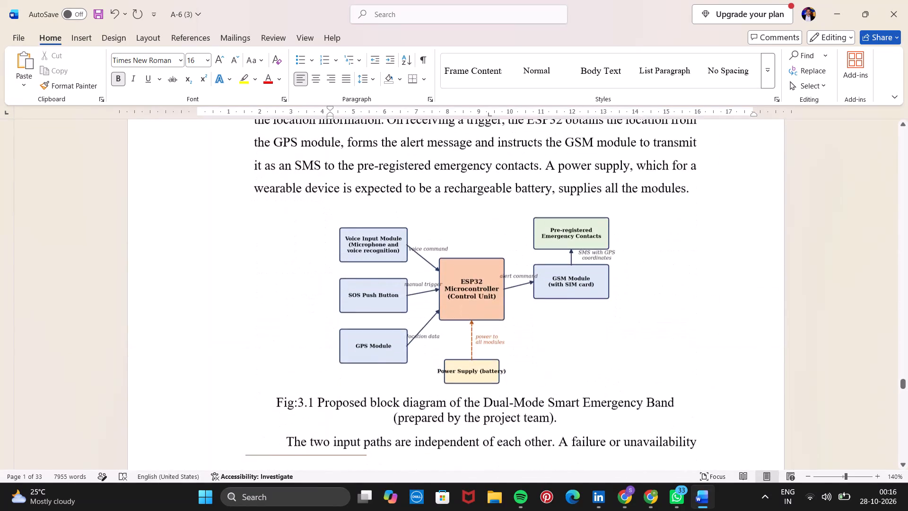
pyautogui.scroll(-4, 274, 267)
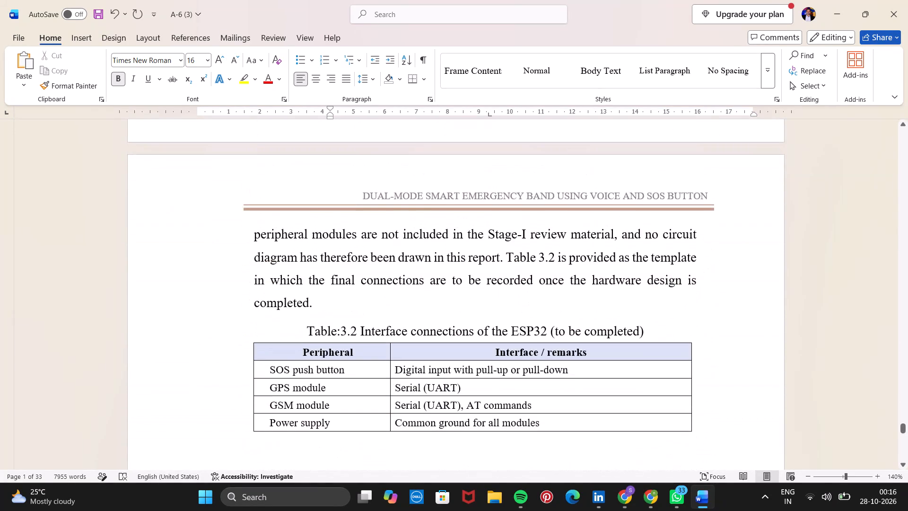
pyautogui.scroll(-11, 274, 267)
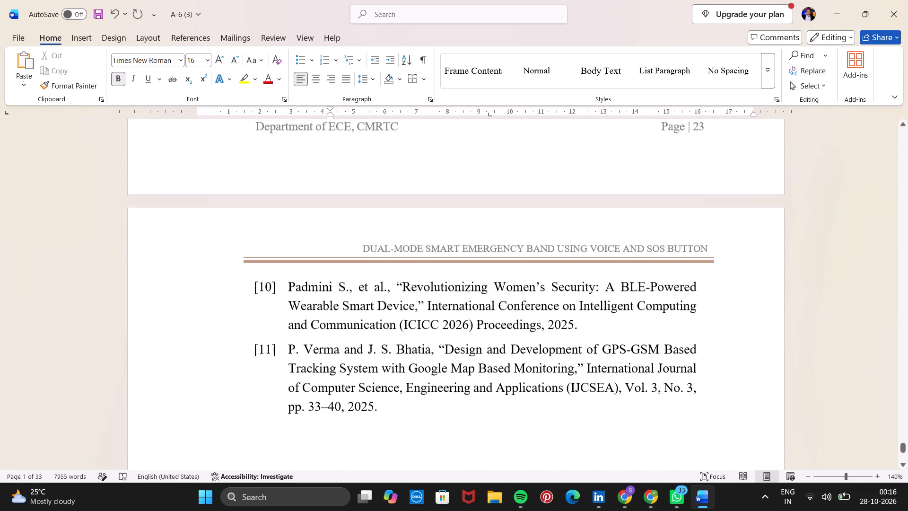
pyautogui.scroll(-4, 274, 267)
# Review the formatting and page flow backwards from the references through the Chapter 3 sections to the chapter's opening page.
pyautogui.scroll(2, 274, 267)
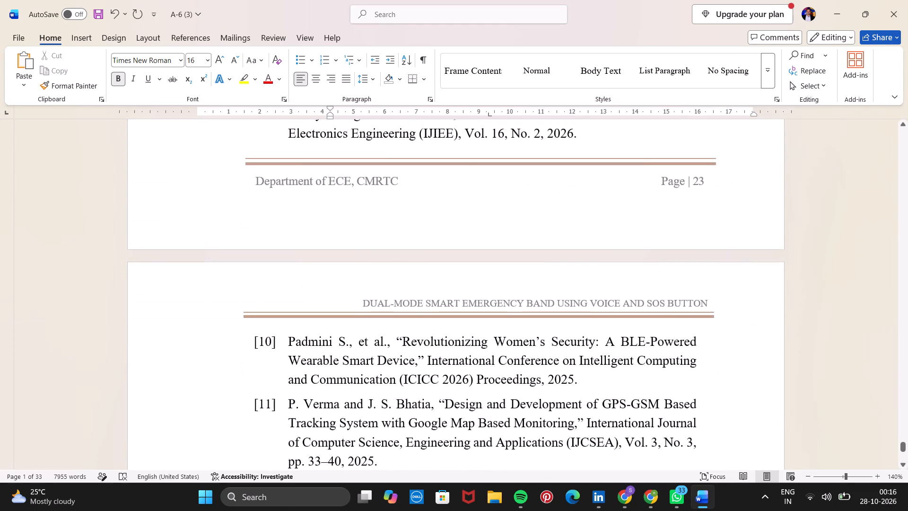
pyautogui.scroll(4, 274, 267)
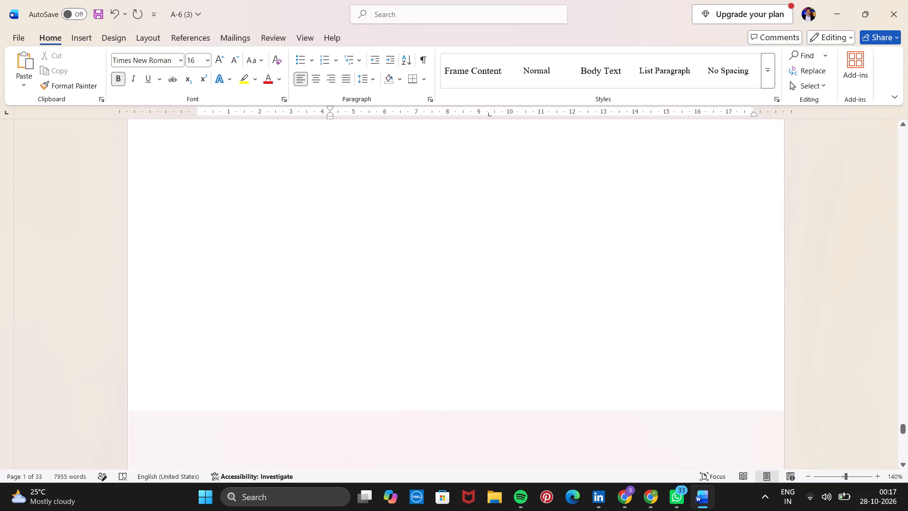
pyautogui.scroll(6, 274, 267)
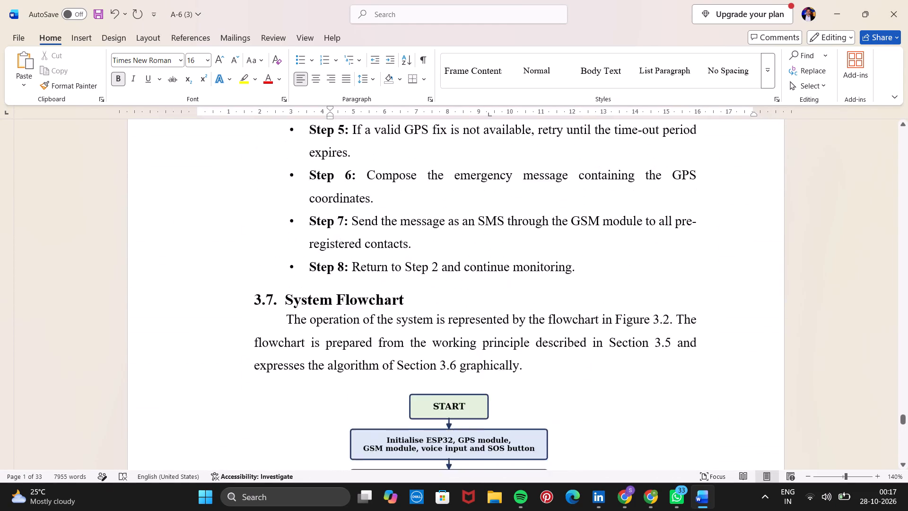
pyautogui.scroll(6, 274, 267)
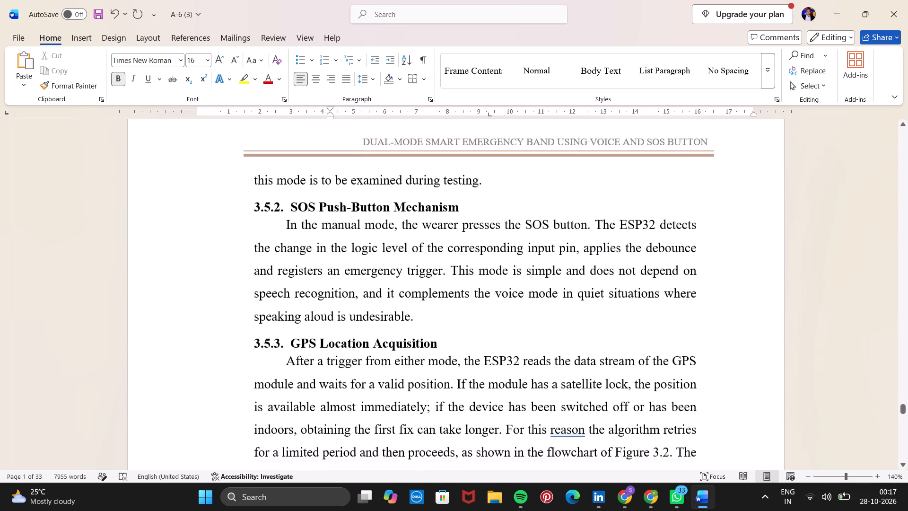
pyautogui.scroll(6, 274, 267)
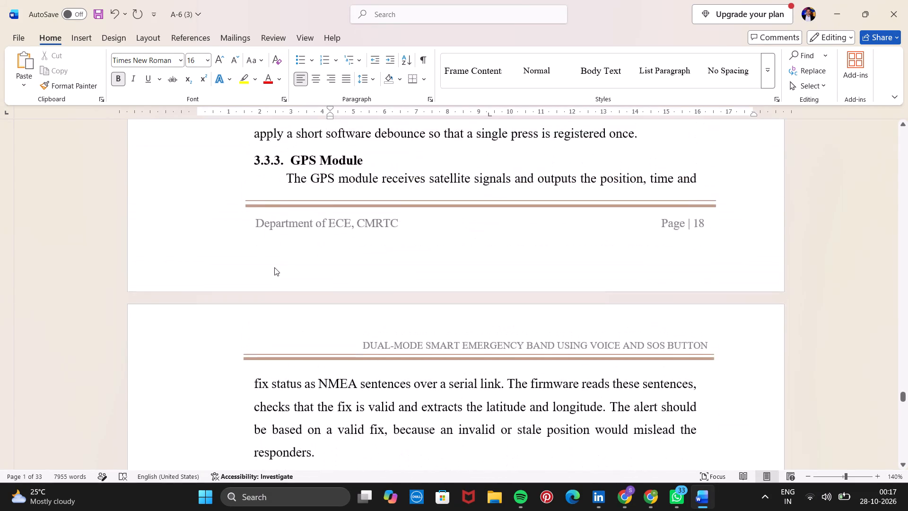
pyautogui.scroll(4, 274, 267)
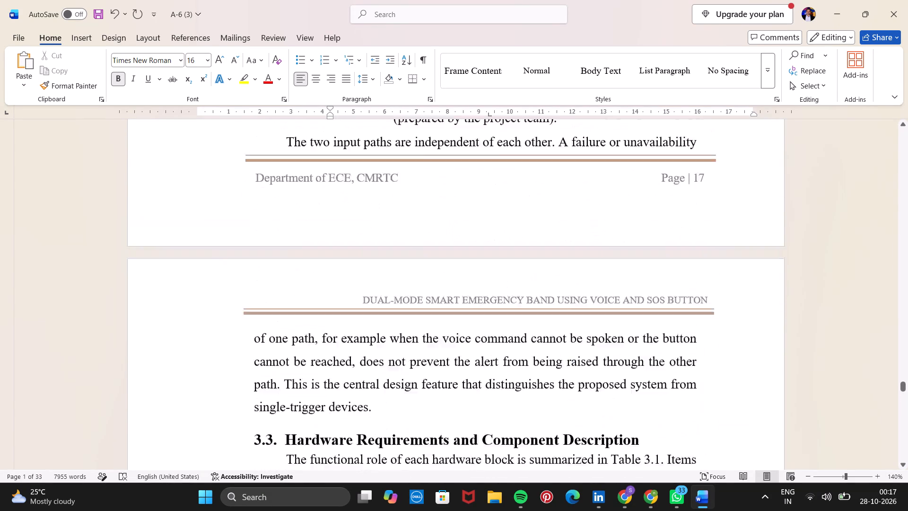
pyautogui.scroll(4, 274, 267)
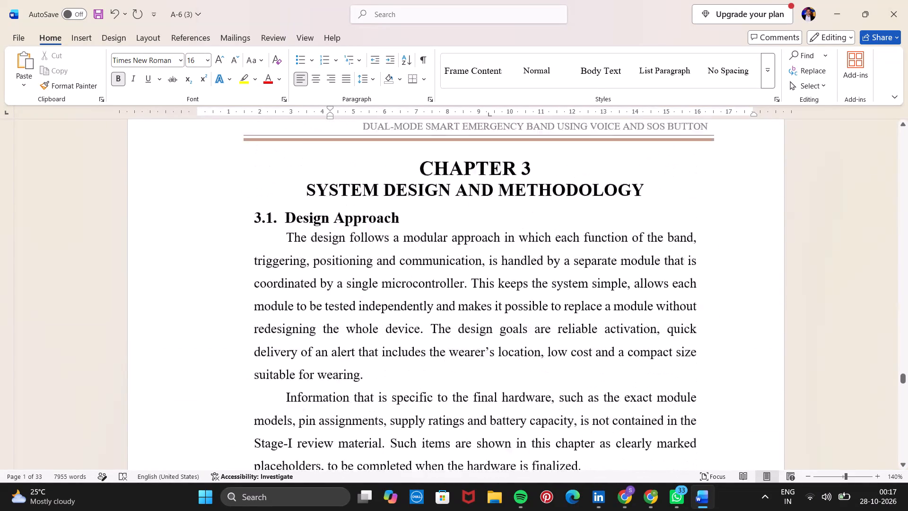
# Check the Chapter 2 text and comparison tables from section 2.6 back to section 2.3, Discussion of the Surveyed Work.
pyautogui.scroll(6, 274, 267)
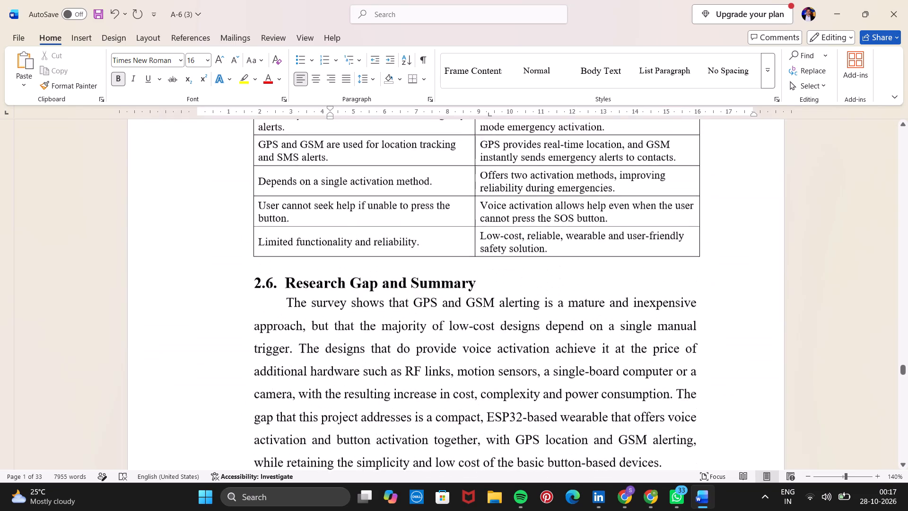
pyautogui.scroll(3, 274, 267)
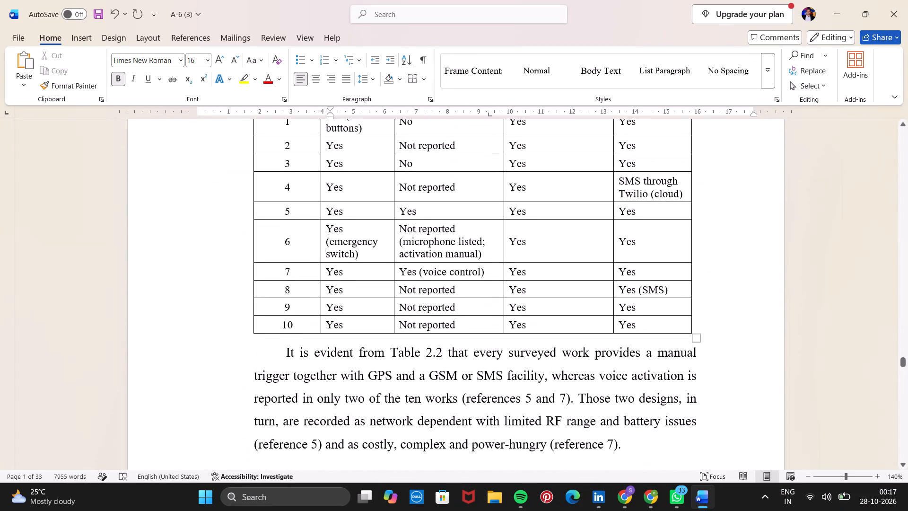
pyautogui.scroll(2, 274, 267)
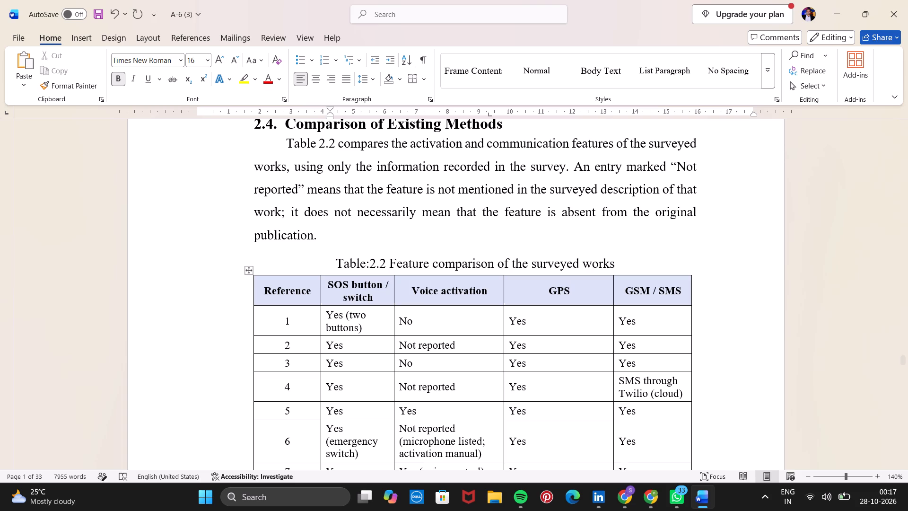
pyautogui.scroll(4, 274, 267)
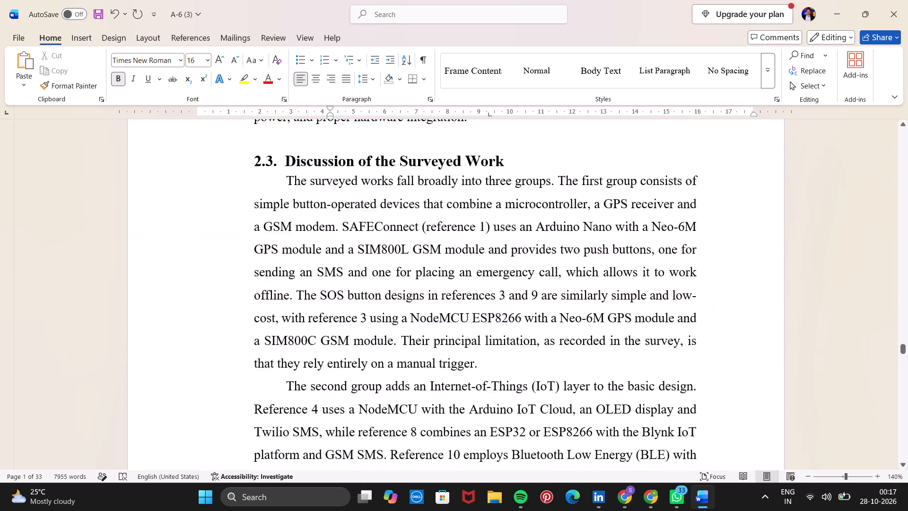
# Review the numbered paper summaries and the literature survey table back to section 2.1, Overview, checking their spacing and text formatting.
pyautogui.scroll(1, 274, 267)
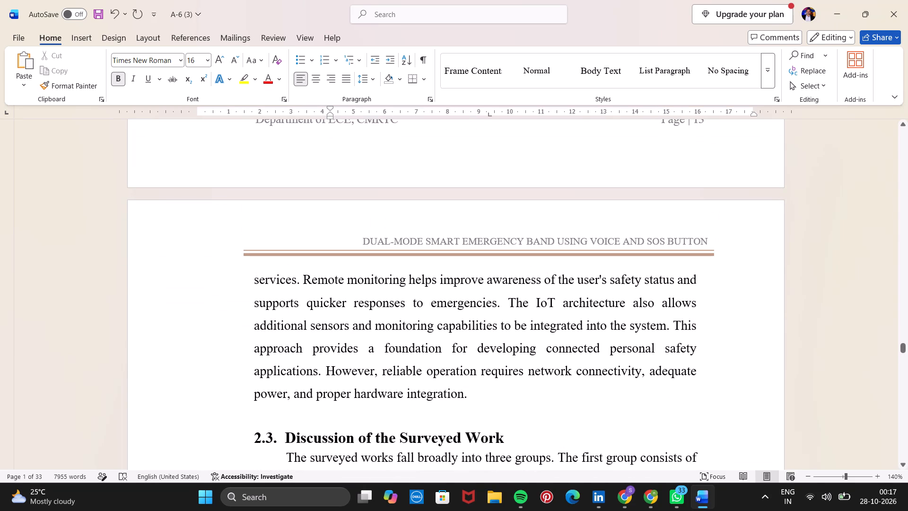
pyautogui.scroll(4, 271, 280)
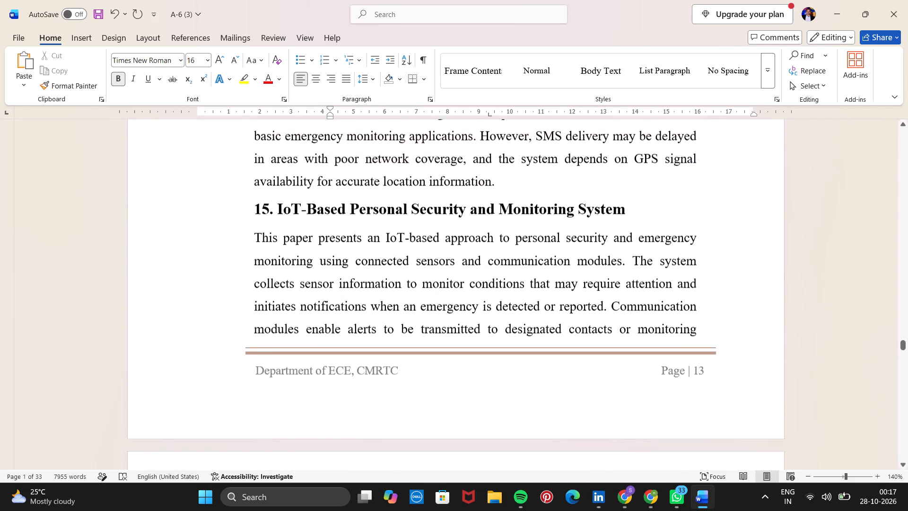
pyautogui.scroll(7, 271, 280)
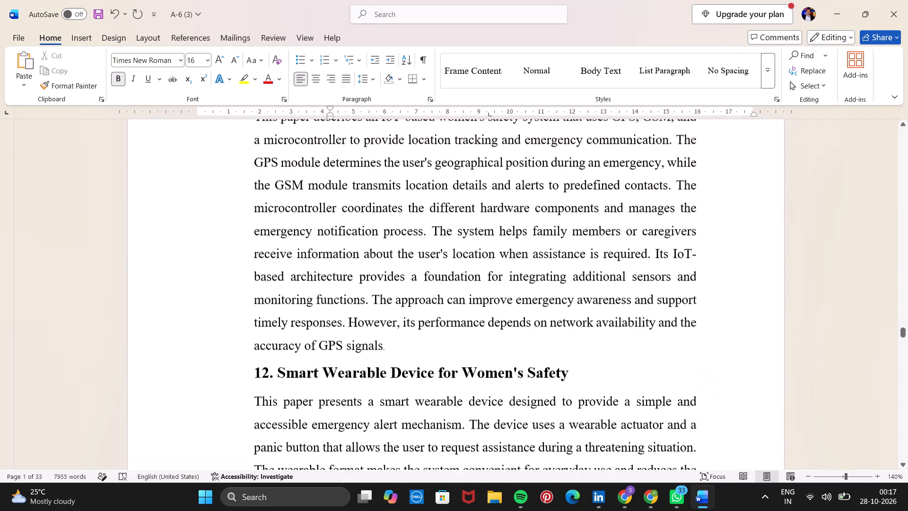
pyautogui.scroll(8, 271, 280)
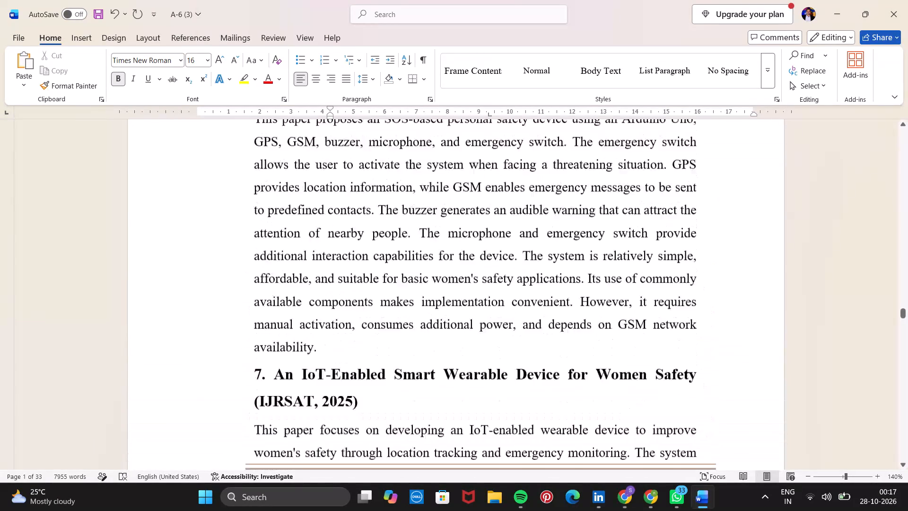
pyautogui.scroll(5, 271, 280)
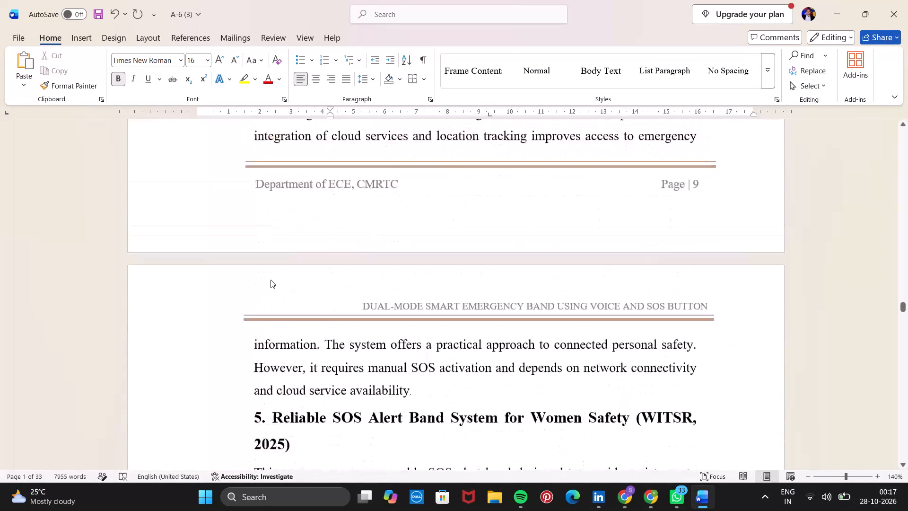
pyautogui.scroll(3, 271, 280)
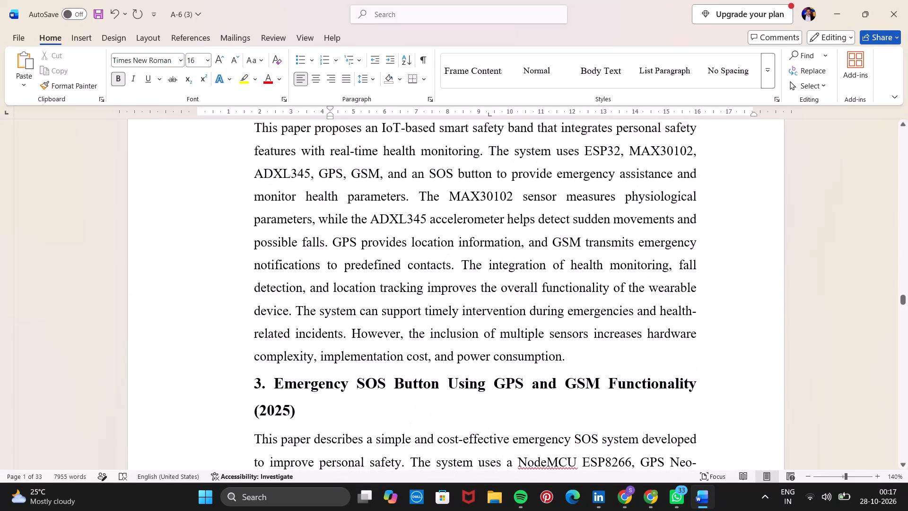
pyautogui.scroll(4, 271, 280)
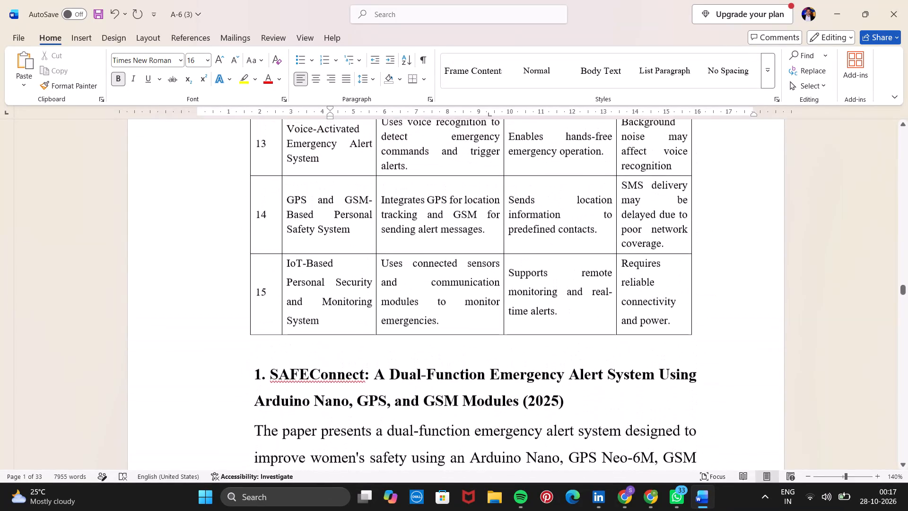
pyautogui.scroll(12, 271, 280)
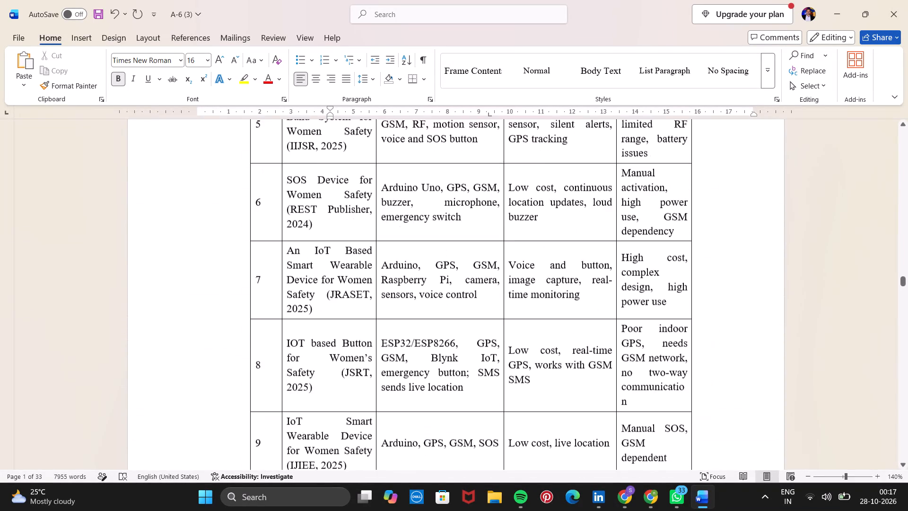
pyautogui.scroll(7, 271, 280)
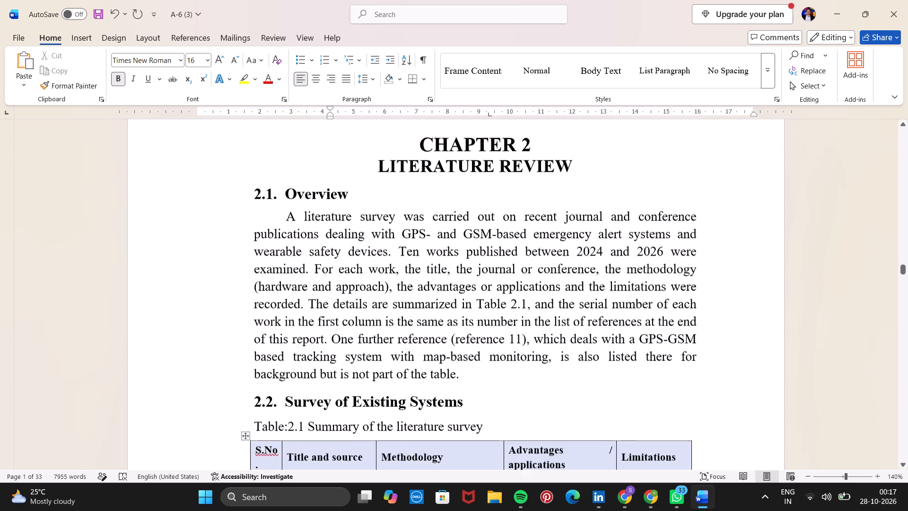
# Check the Chapter 1 text backwards from section 1.6.3, Global System for Mobile Communications, to section 1.5, Scope of the Work.
pyautogui.scroll(4, 271, 280)
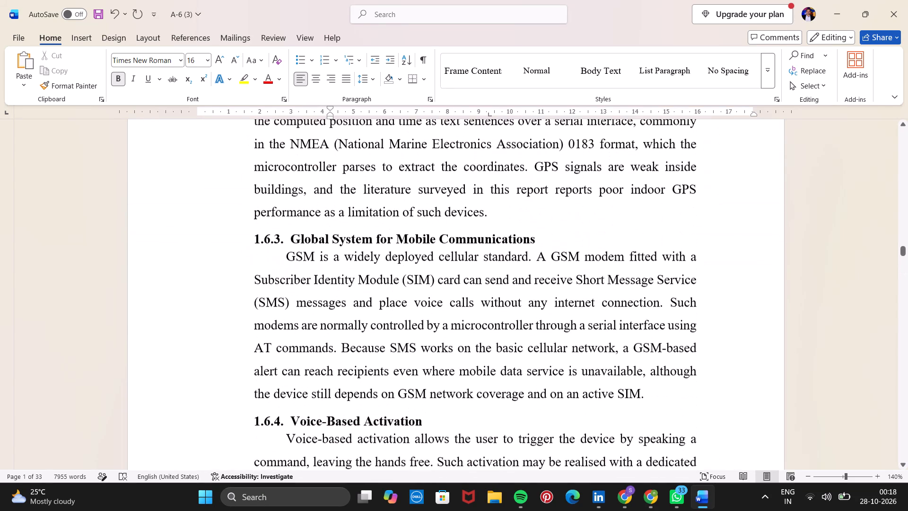
pyautogui.scroll(2, 271, 280)
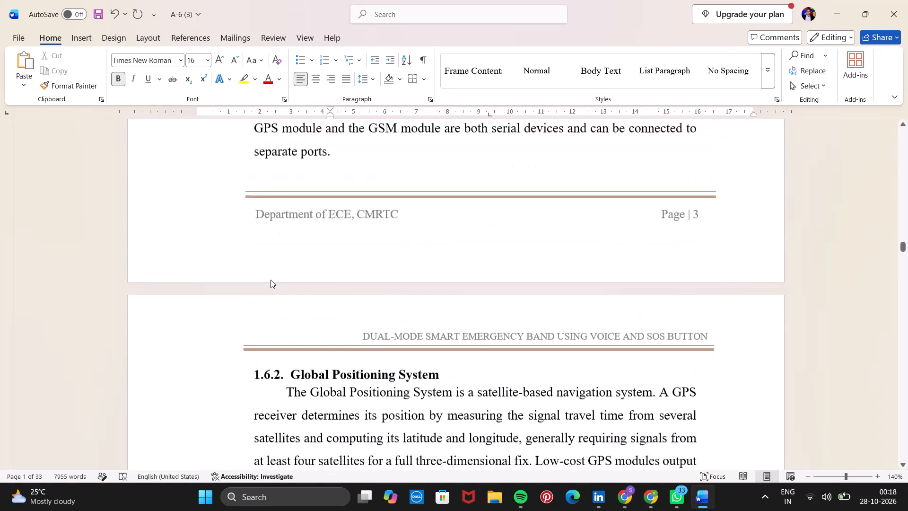
pyautogui.scroll(4, 271, 280)
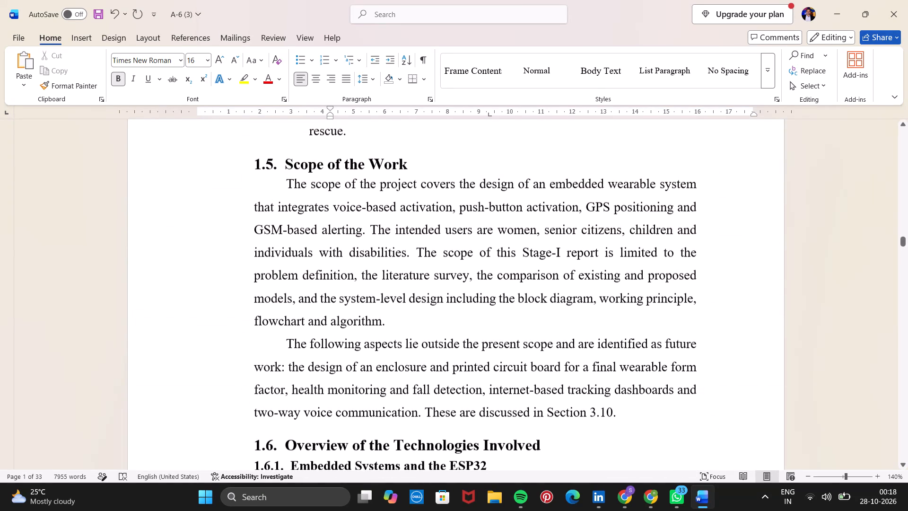
pyautogui.click(271, 280)
# Review the spacing and formatting of the numbered paper summaries in Chapter 2, continuing to section 2.4, Comparison of Existing Methods.
pyautogui.scroll(-20, 271, 280)
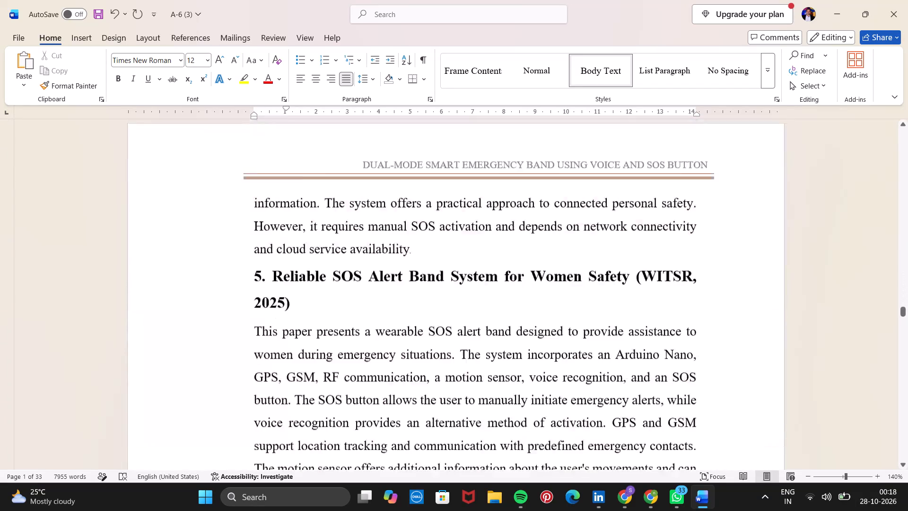
pyautogui.scroll(-5, 271, 280)
pyautogui.scroll(1, 271, 280)
pyautogui.scroll(-3, 271, 280)
pyautogui.scroll(1, 271, 280)
pyautogui.scroll(-1, 271, 280)
pyautogui.scroll(2, 271, 280)
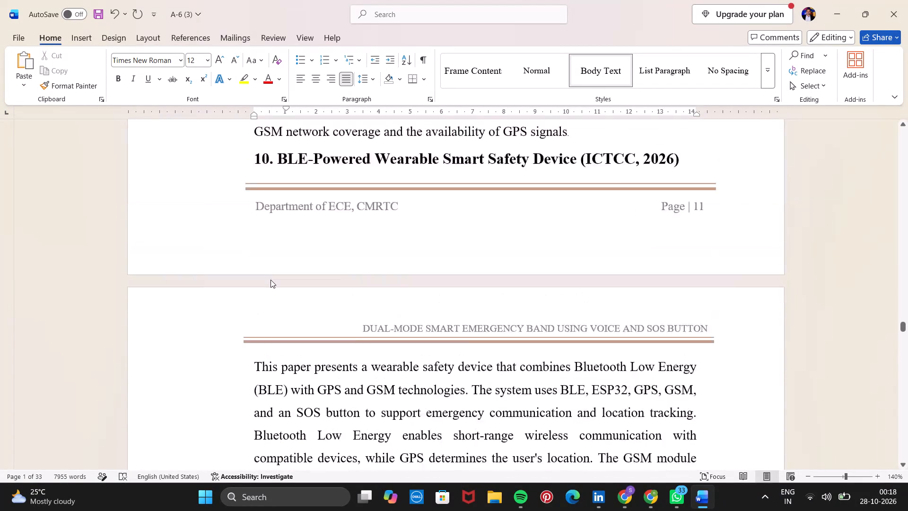
pyautogui.scroll(-7, 271, 280)
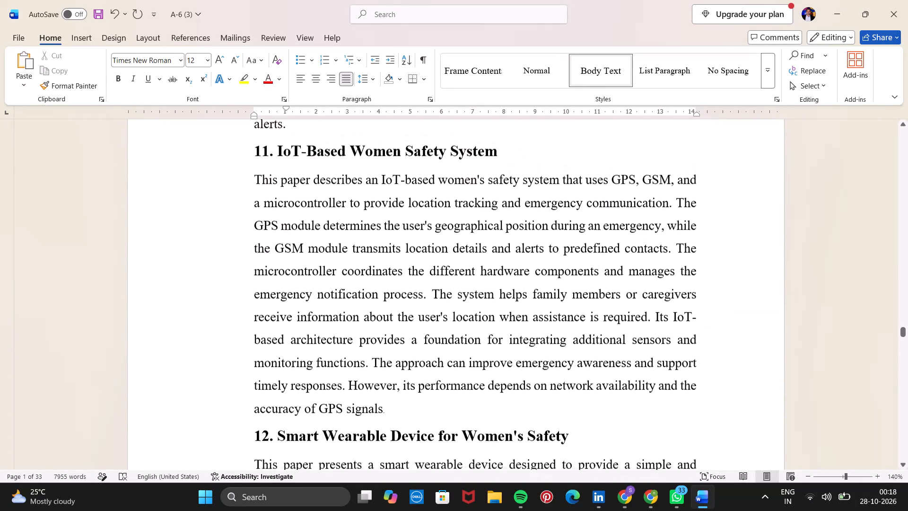
pyautogui.scroll(-7, 271, 280)
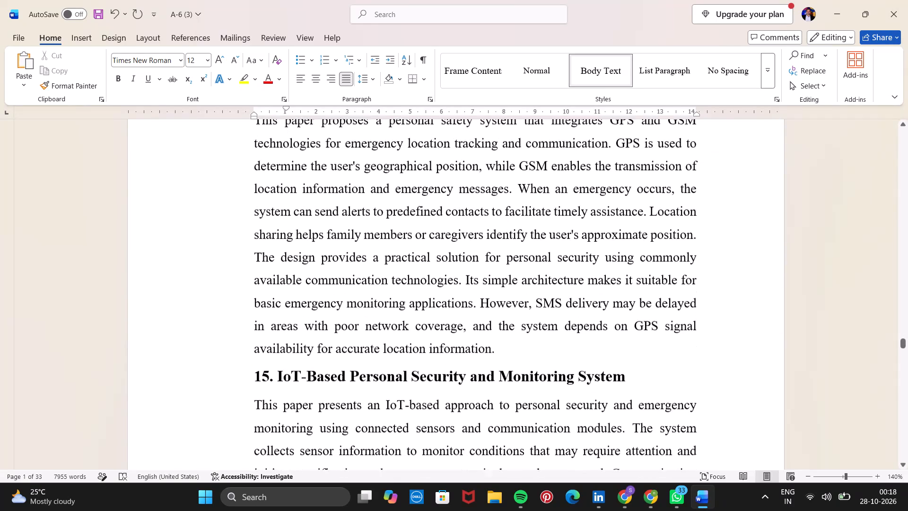
pyautogui.scroll(-9, 271, 280)
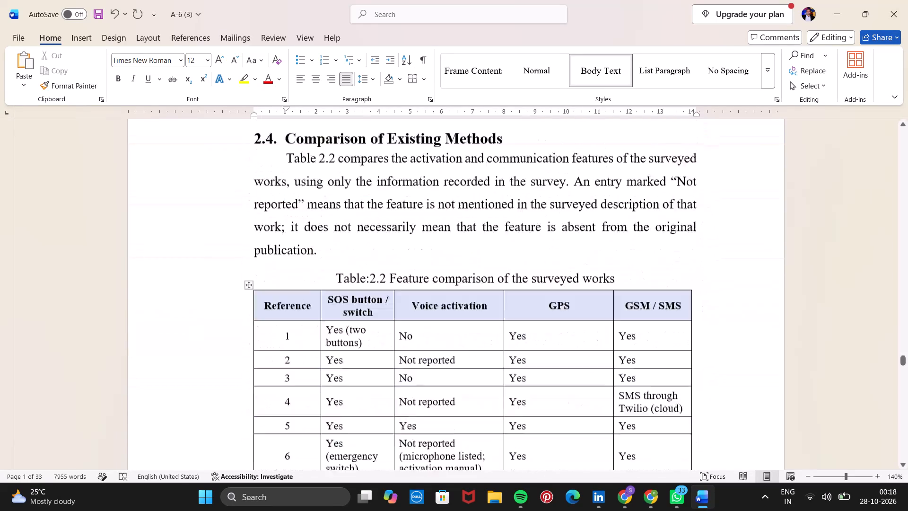
# Skim the report from the Table 2.2 feature comparison through the Chapter 3 sections and flowchart to the end of the references.
pyautogui.scroll(-6, 271, 280)
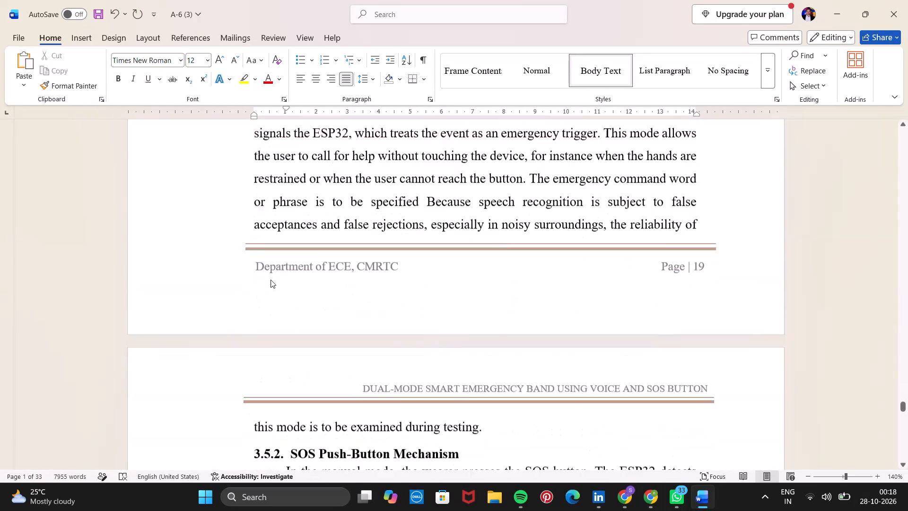
pyautogui.scroll(-8, 271, 280)
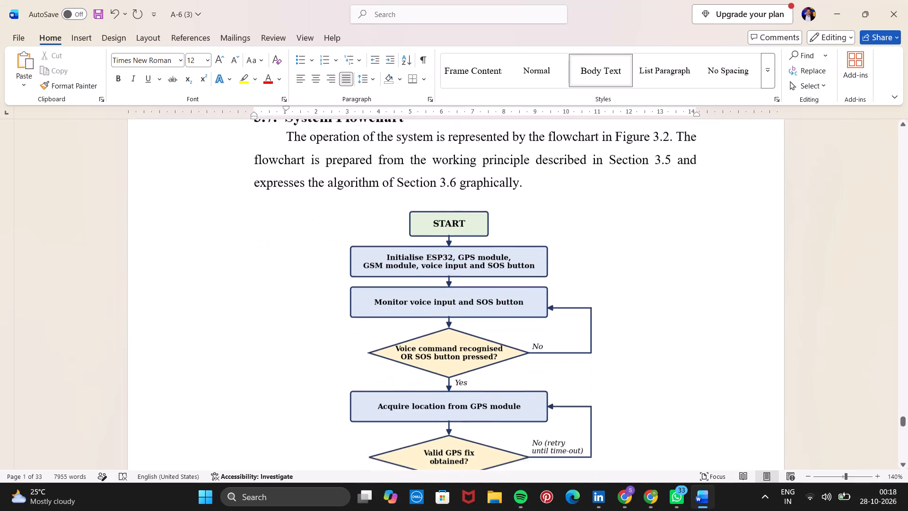
pyautogui.scroll(-6, 271, 280)
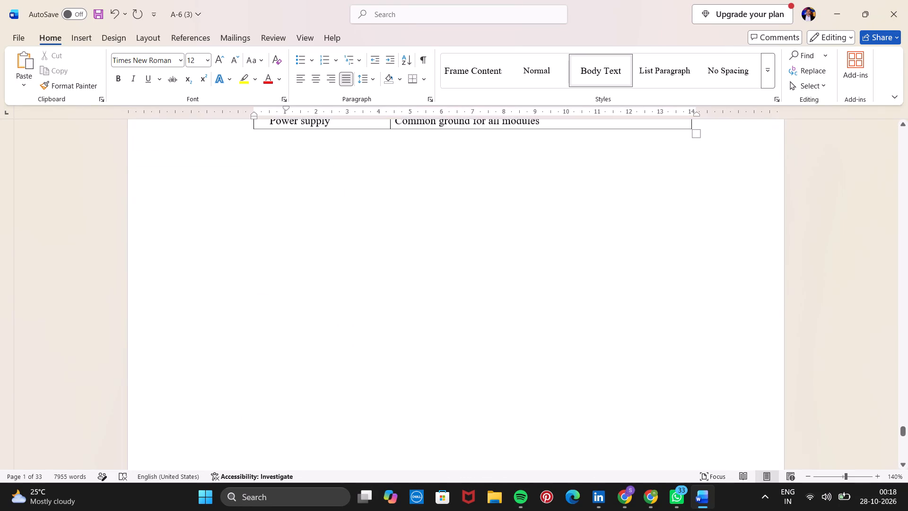
pyautogui.scroll(-8, 271, 280)
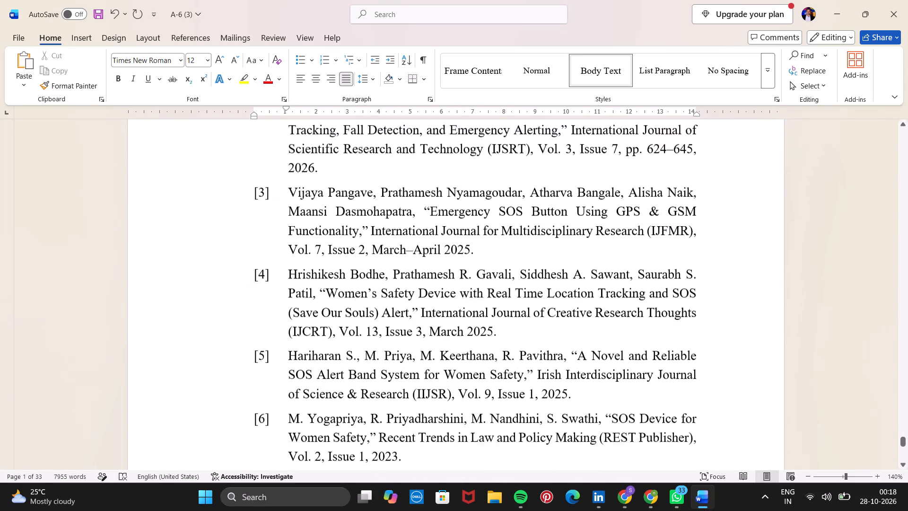
pyautogui.scroll(-7, 271, 280)
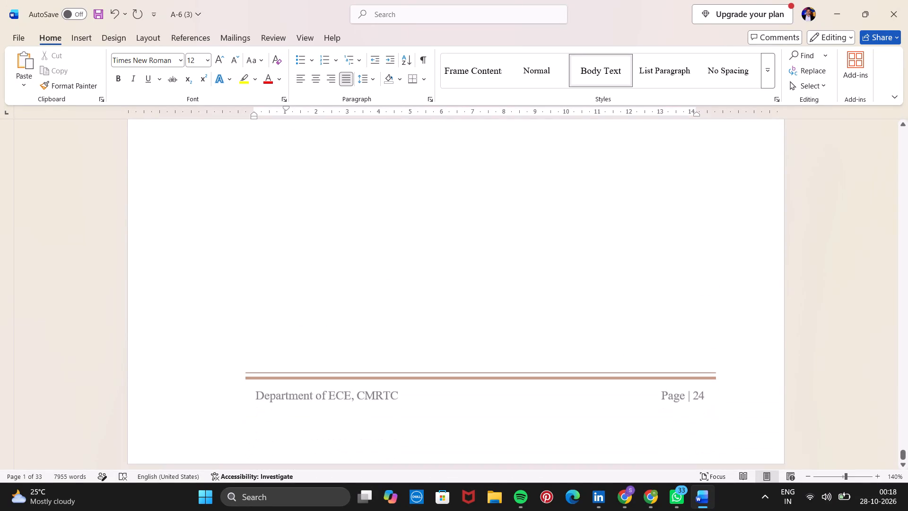
pyautogui.scroll(-1, 271, 280)
# Look back through the report from the references via Chapters 3, 2 and 1 to the title page.
pyautogui.scroll(13, 271, 280)
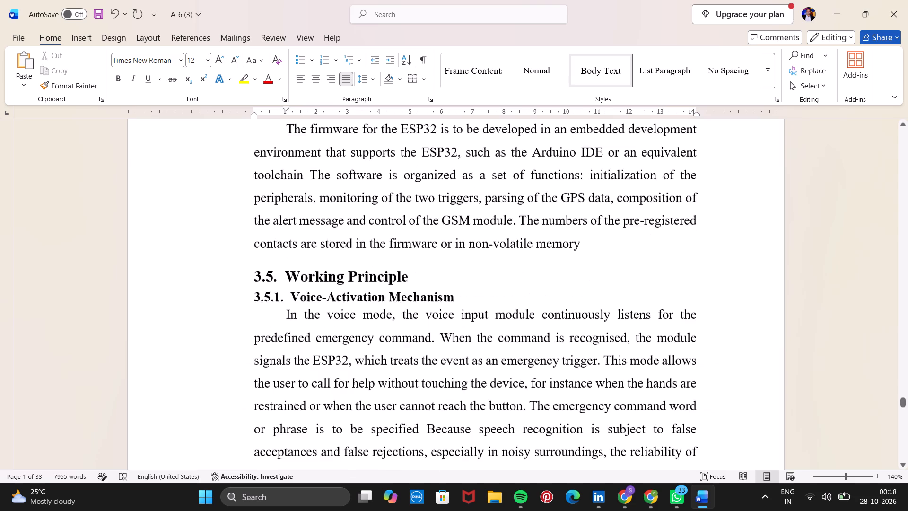
pyautogui.scroll(11, 271, 280)
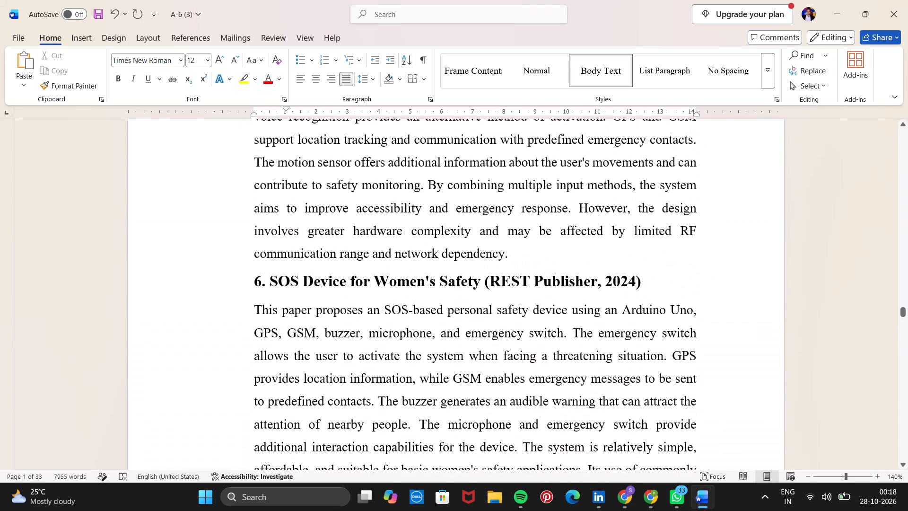
pyautogui.scroll(8, 271, 280)
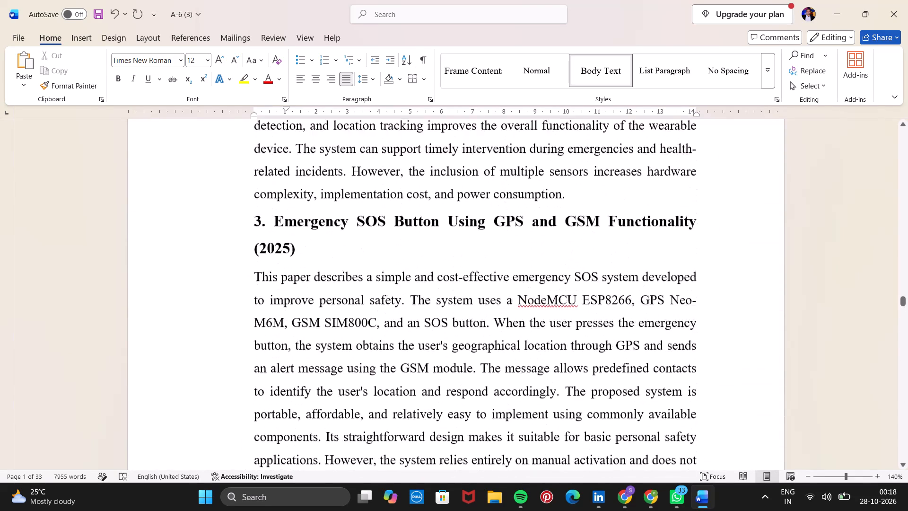
pyautogui.scroll(10, 271, 280)
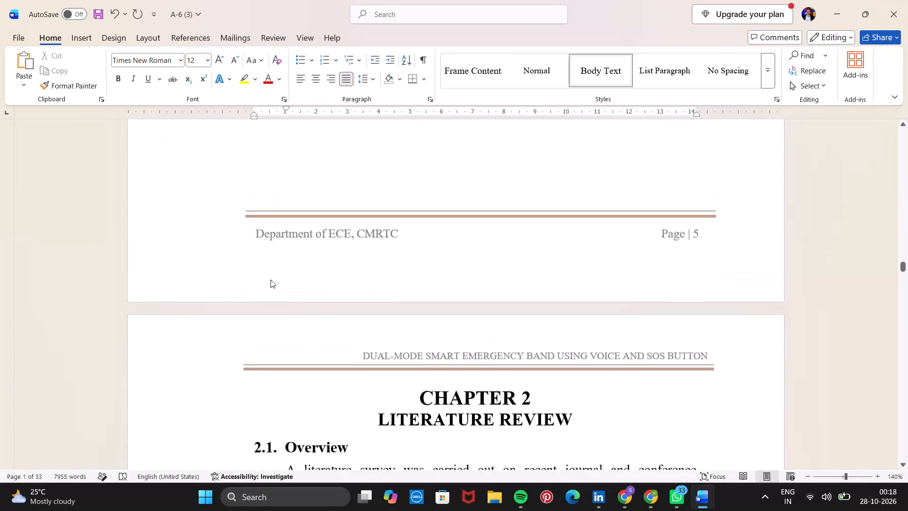
pyautogui.scroll(14, 271, 280)
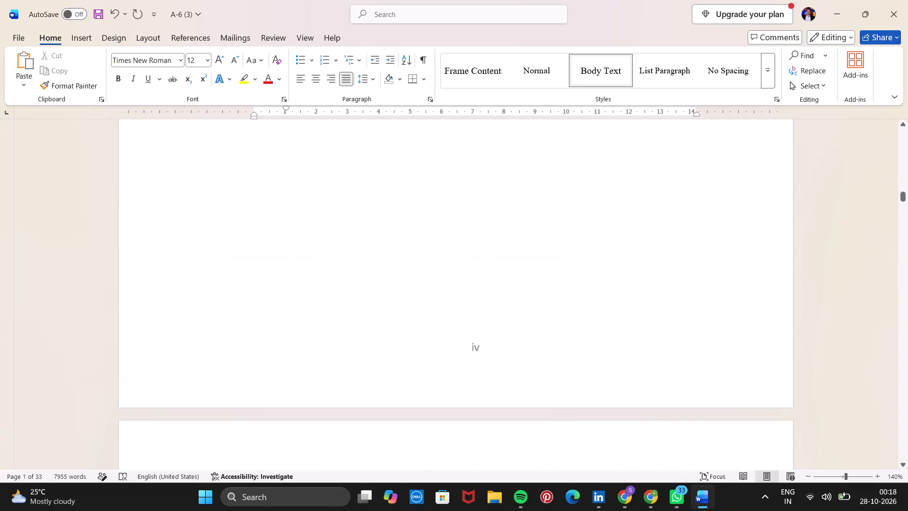
pyautogui.scroll(19, 271, 280)
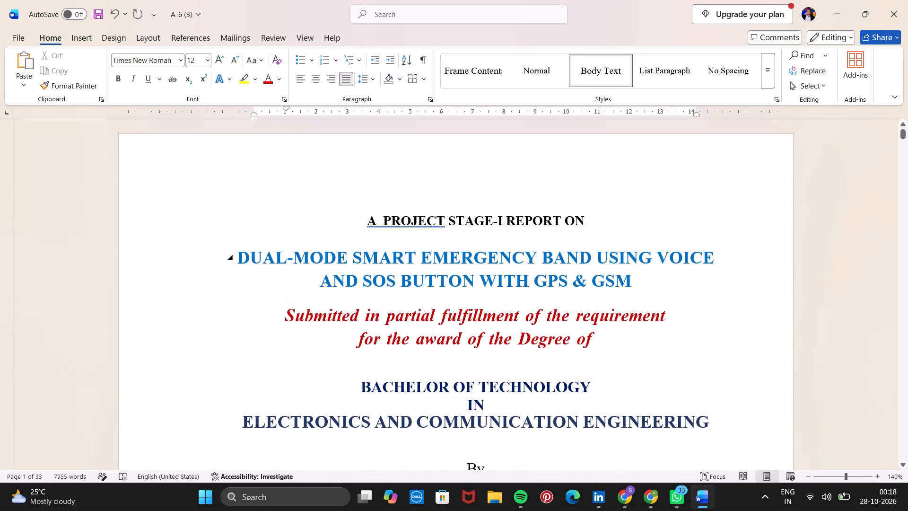
pyautogui.scroll(2, 271, 280)
# Check the front matter from the title page through the acknowledgement and list of tables to the Chapter 1 opening page.
pyautogui.scroll(-11, 271, 280)
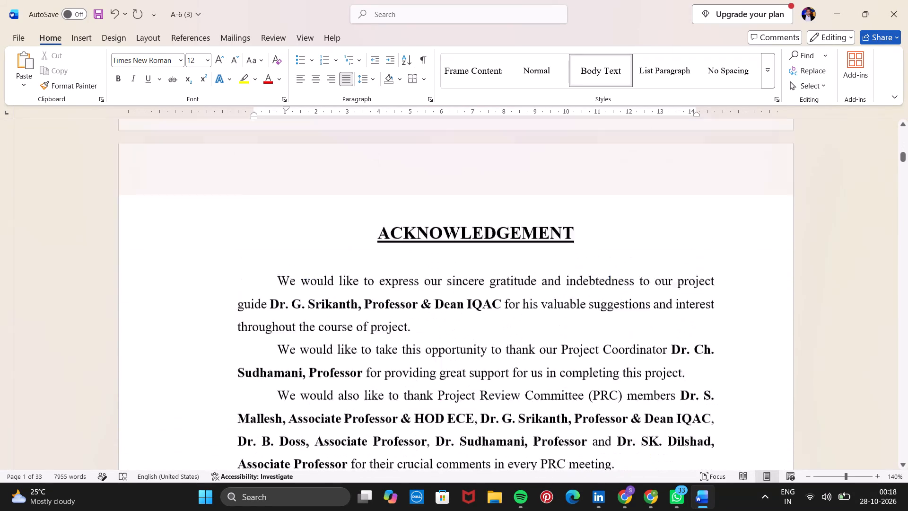
pyautogui.scroll(-7, 267, 289)
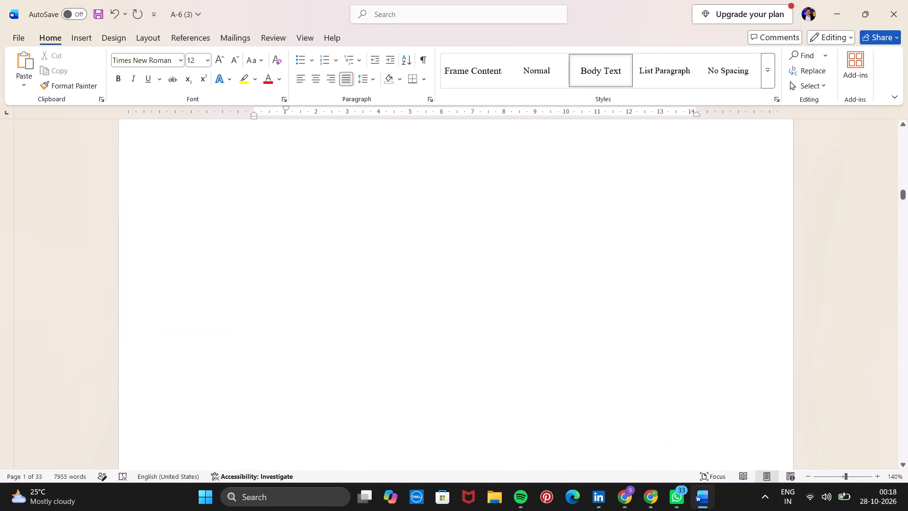
pyautogui.scroll(-5, 267, 289)
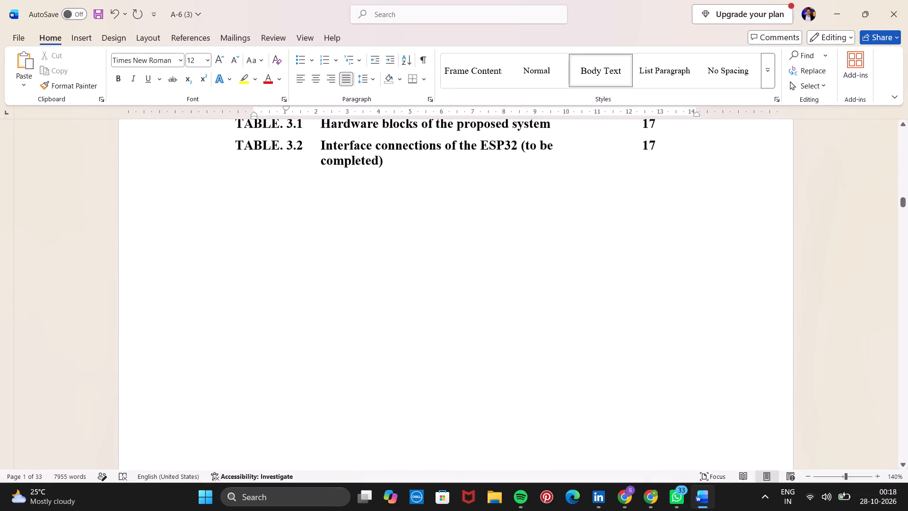
pyautogui.scroll(-6, 267, 289)
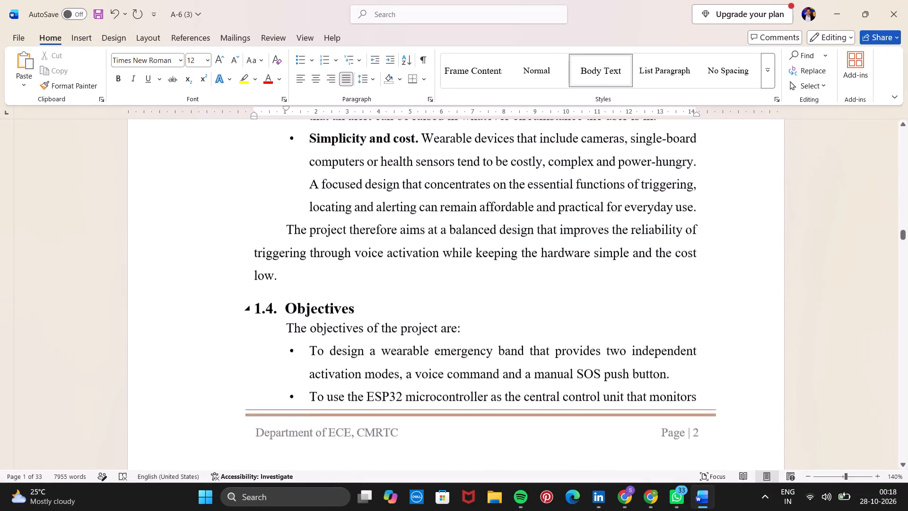
pyautogui.scroll(-2, 267, 289)
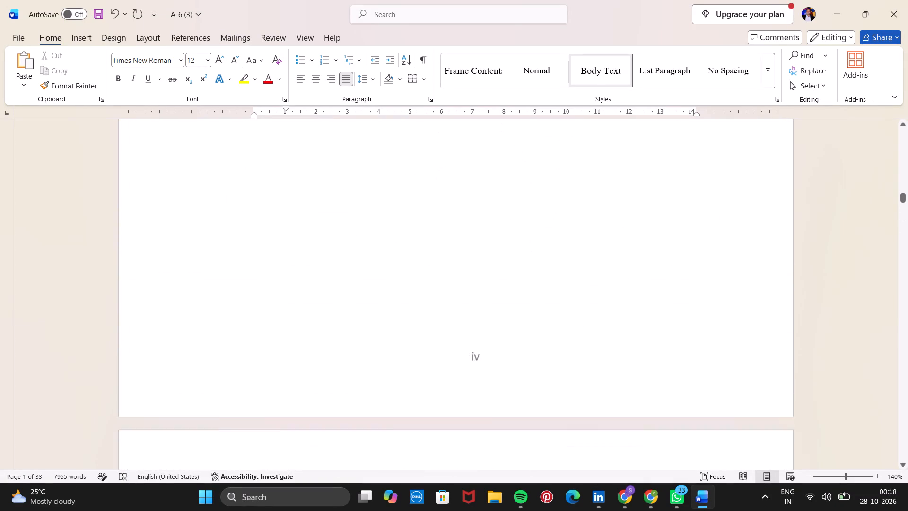
pyautogui.scroll(-5, 267, 289)
pyautogui.scroll(-12, 281, 237)
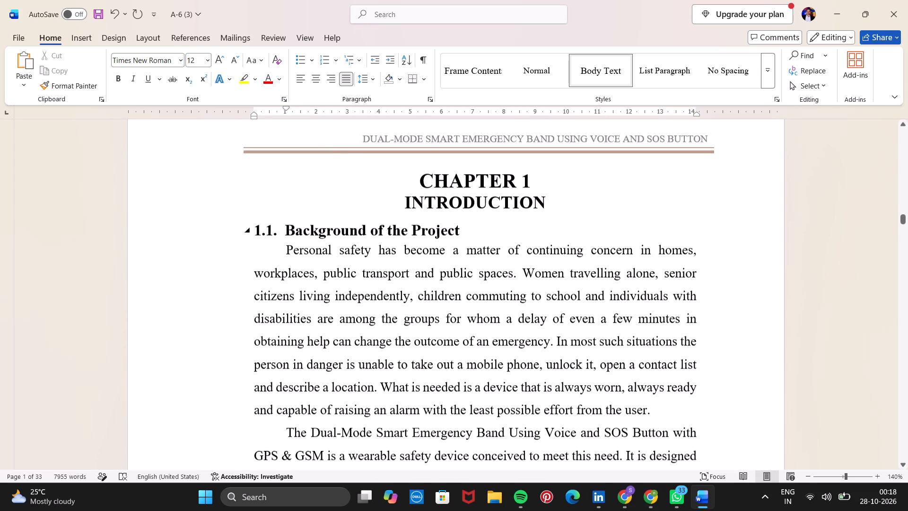
# Review the text and page flow from section 1.1 through the Chapter 2 paper summaries and discussion to the end of page 16.
pyautogui.scroll(-4, 281, 237)
pyautogui.scroll(-20, 281, 237)
pyautogui.scroll(-8, 281, 237)
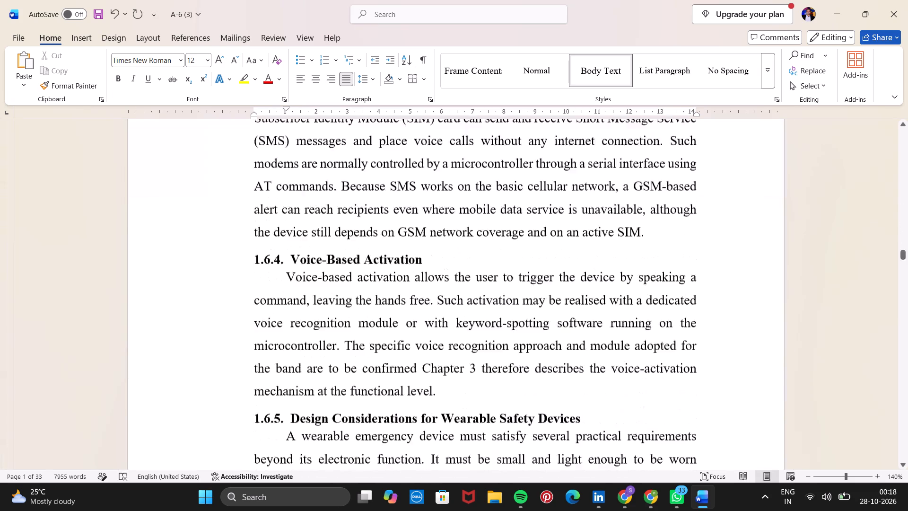
pyautogui.scroll(-7, 281, 237)
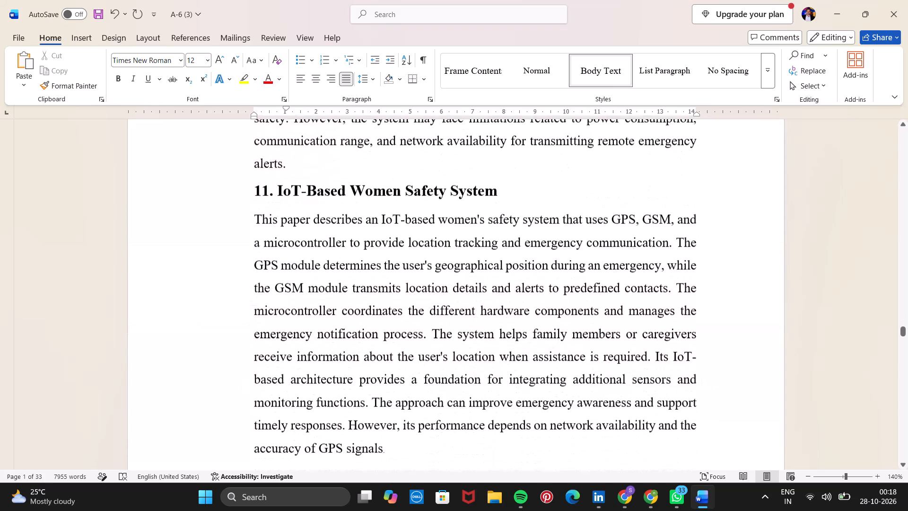
pyautogui.scroll(-8, 281, 237)
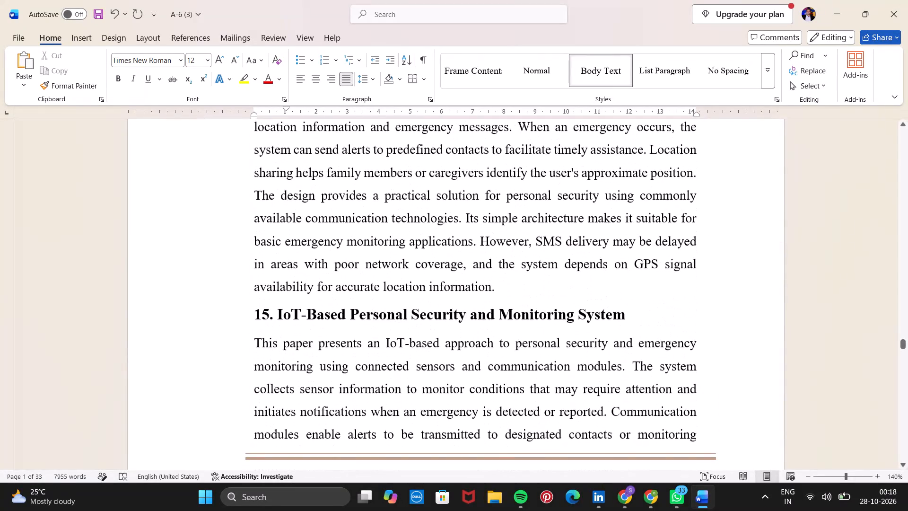
pyautogui.scroll(-6, 281, 237)
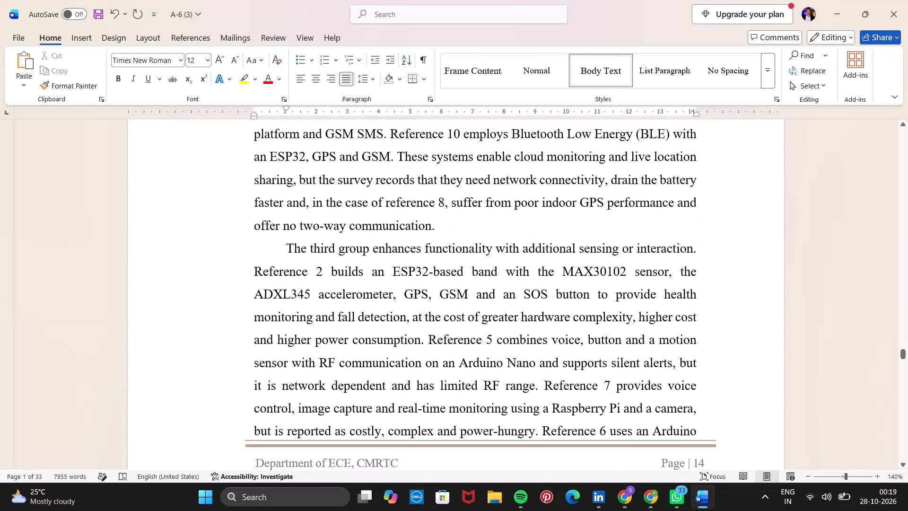
pyautogui.scroll(-6, 281, 237)
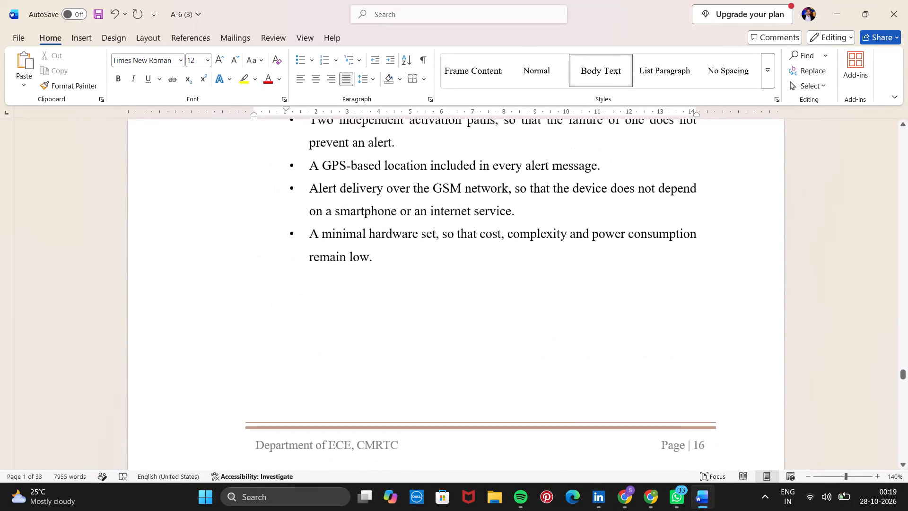
# Review the Chapter 3 sections, from the two input paths through the hardware, software and working principle to the flowchart and references.
pyautogui.scroll(-7, 281, 237)
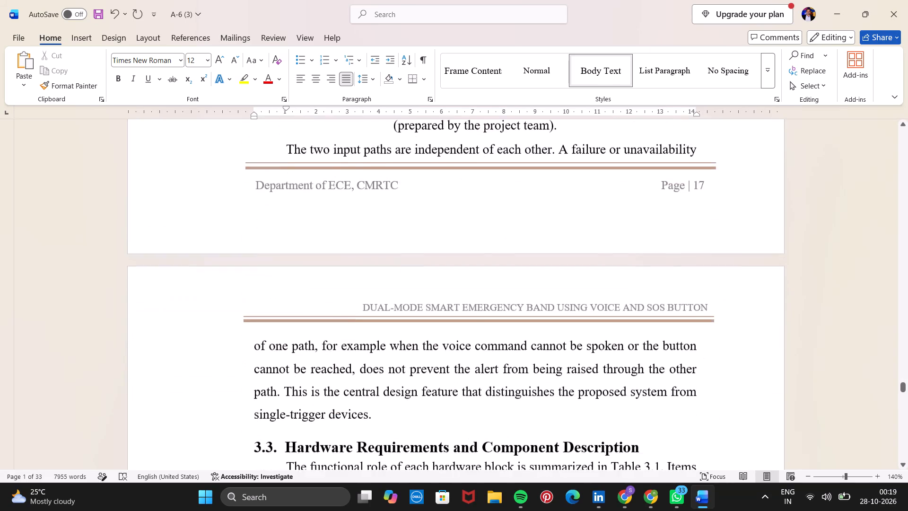
pyautogui.scroll(-4, 281, 237)
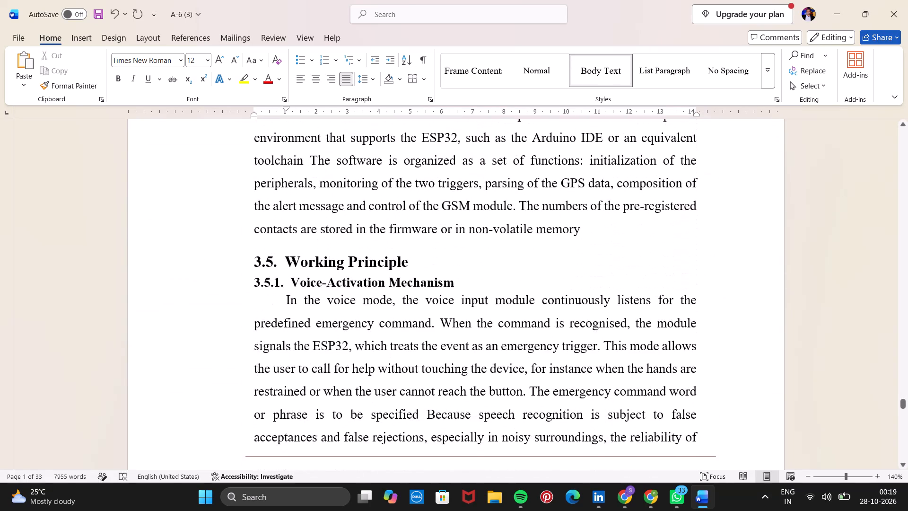
pyautogui.scroll(-11, 281, 237)
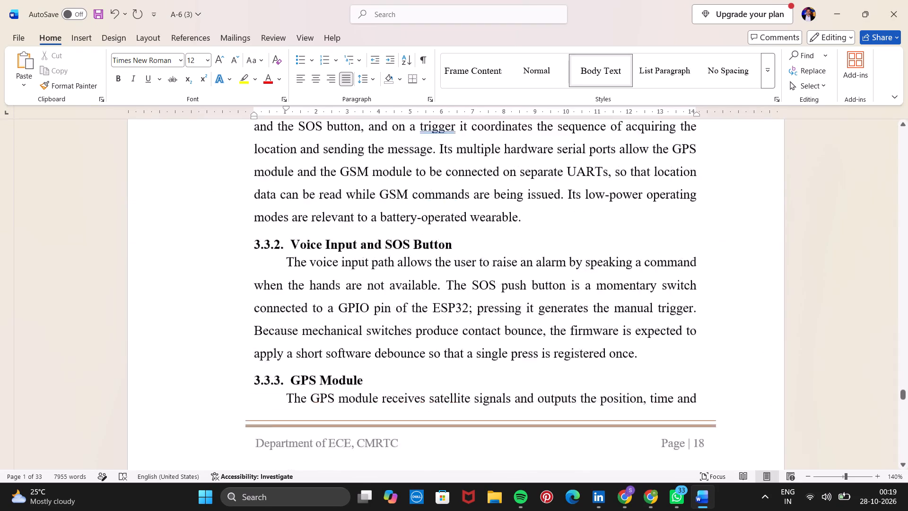
pyautogui.scroll(-5, 281, 237)
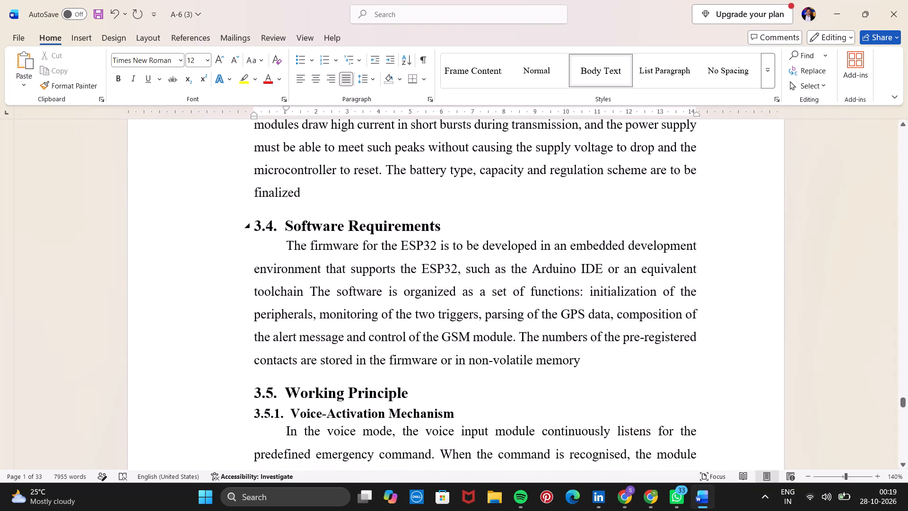
pyautogui.scroll(-10, 281, 237)
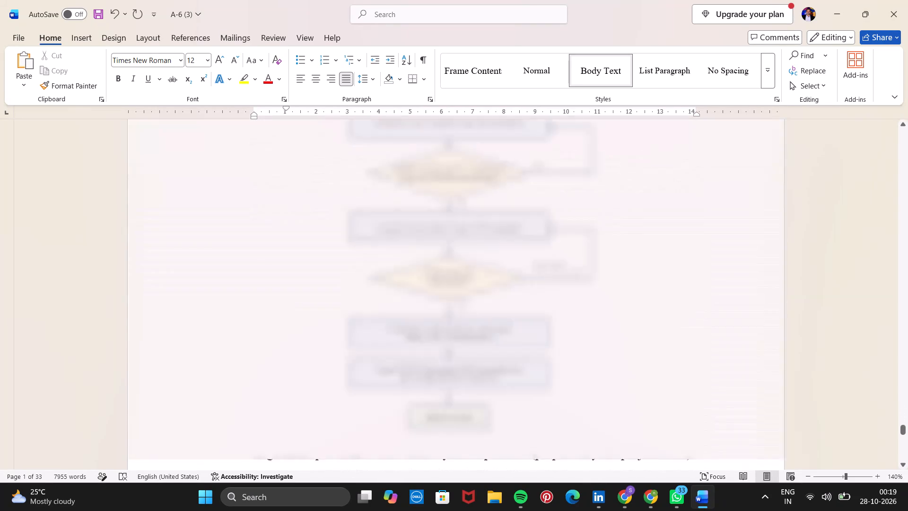
pyautogui.scroll(-7, 281, 237)
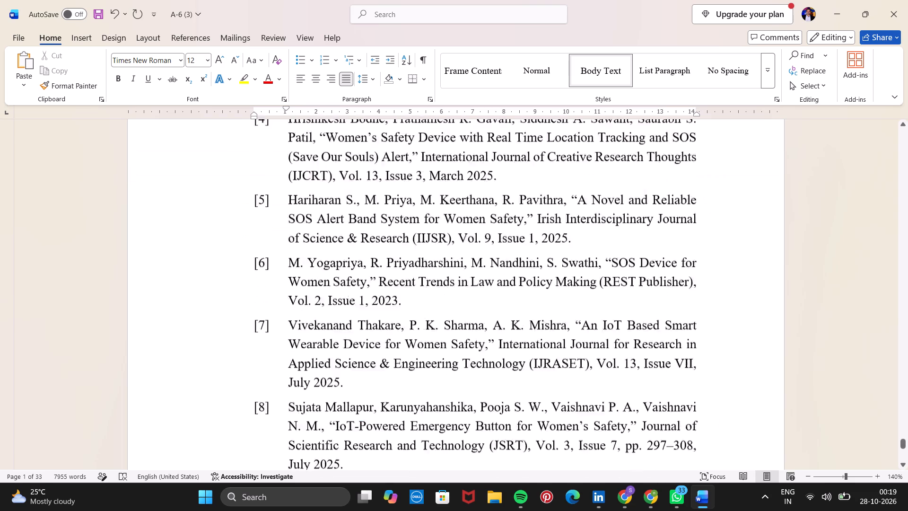
pyautogui.scroll(-1, 281, 237)
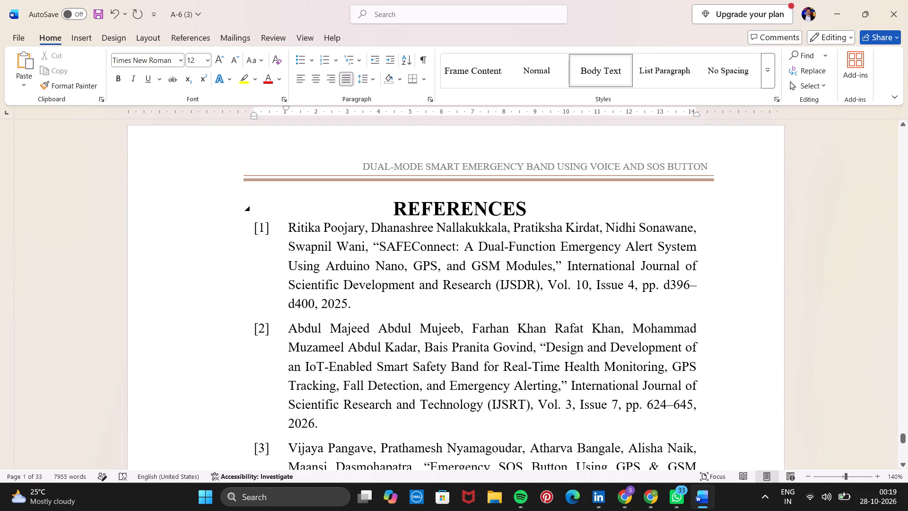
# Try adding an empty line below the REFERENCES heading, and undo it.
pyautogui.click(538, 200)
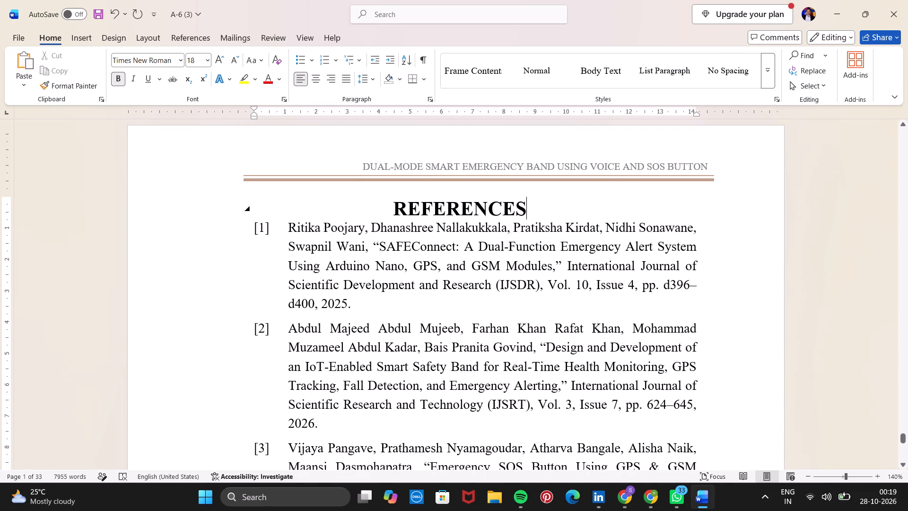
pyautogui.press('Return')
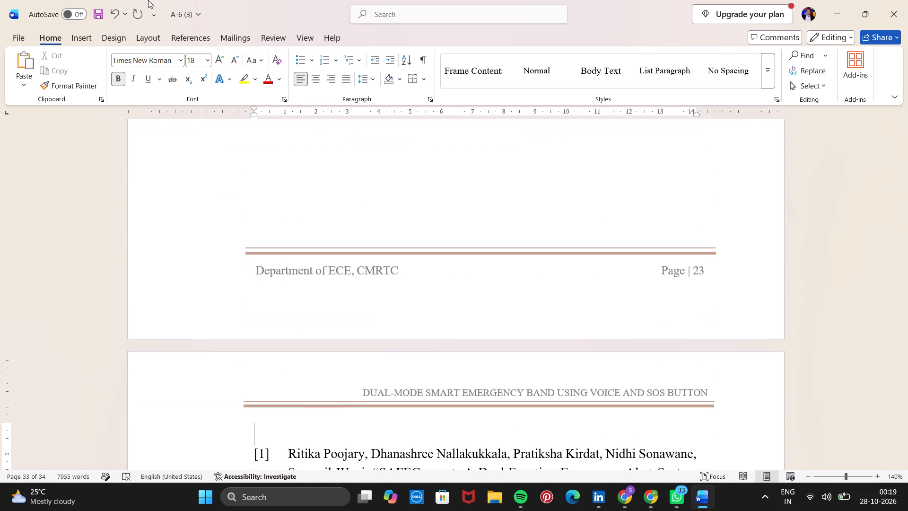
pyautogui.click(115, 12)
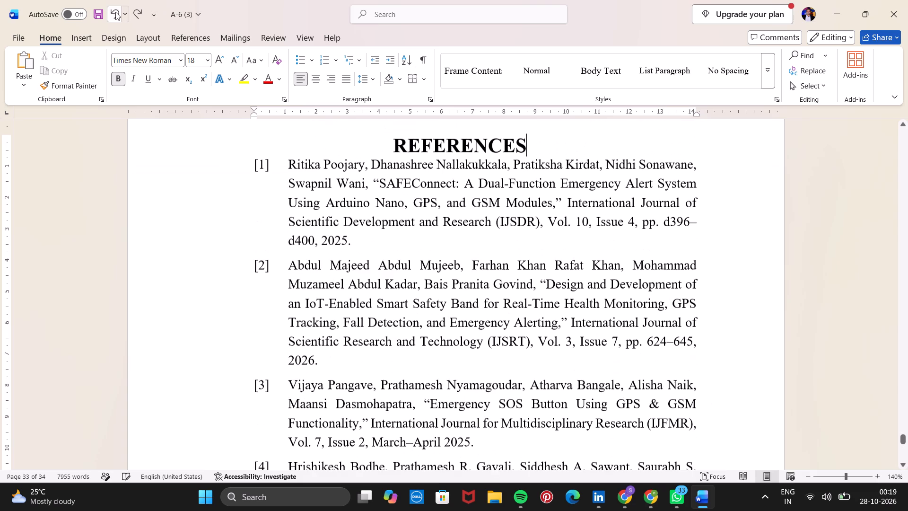
# Look back through Chapter 3 from the references via Table 3.2 and the ESP32 section to the end of Chapter 2.
pyautogui.scroll(2, 123, 24)
pyautogui.scroll(5, 176, 229)
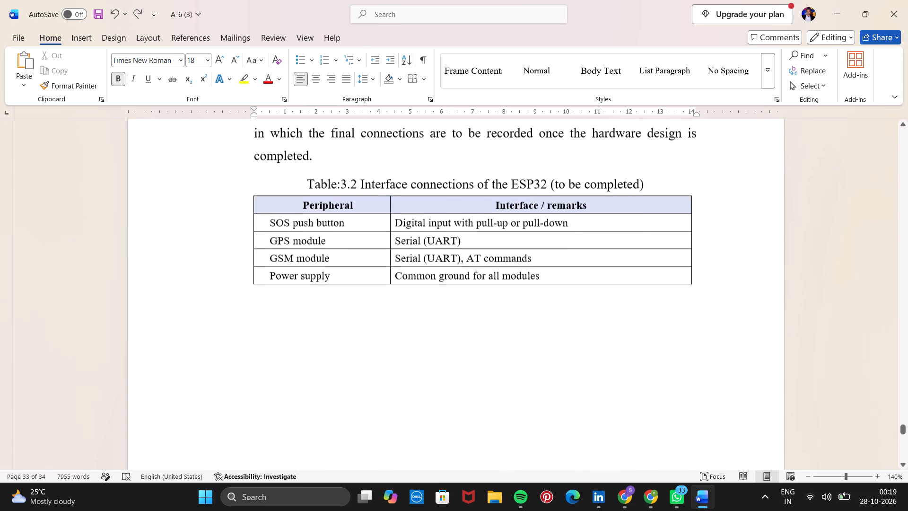
pyautogui.scroll(6, 176, 229)
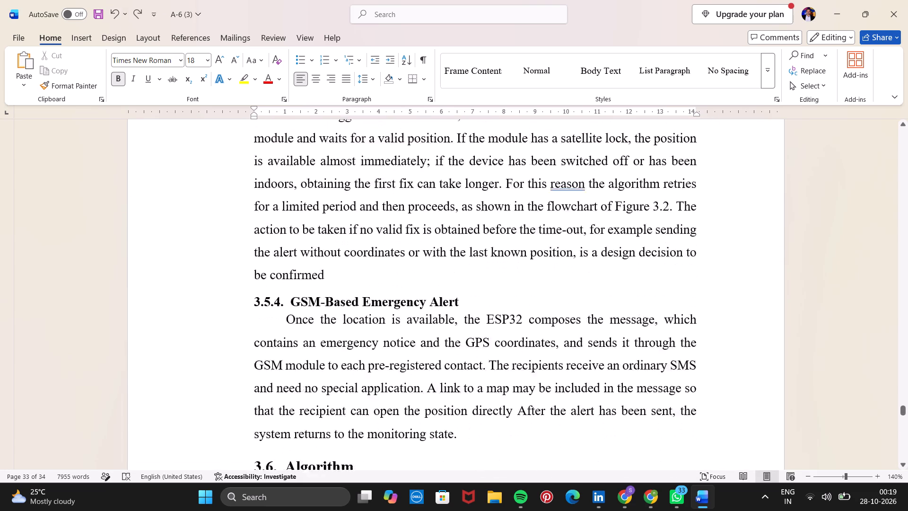
pyautogui.scroll(8, 176, 229)
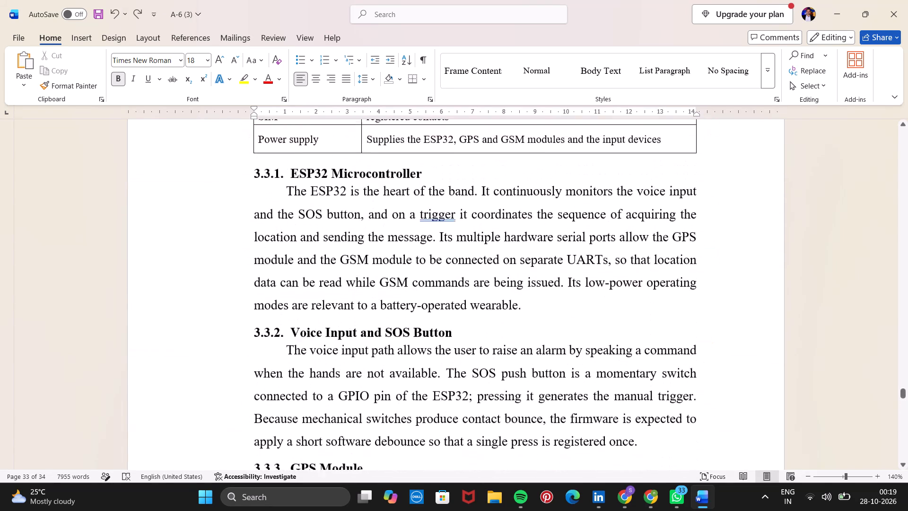
pyautogui.scroll(9, 176, 229)
# Recheck the Chapter 3 layout from Table 3.1 to the flowchart, and back through Table 3.2 to section 3.6 Algorithm.
pyautogui.scroll(-1, 176, 229)
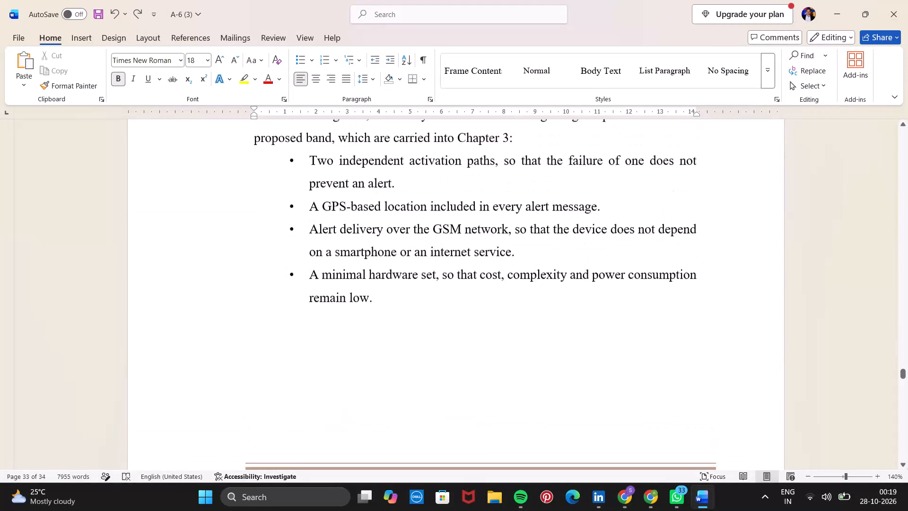
pyautogui.scroll(-4, 176, 229)
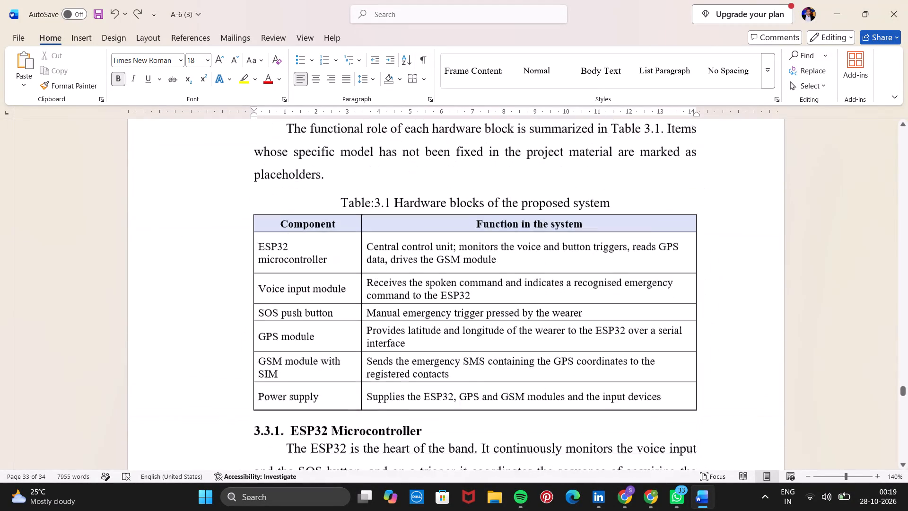
pyautogui.scroll(-9, 176, 229)
pyautogui.scroll(-13, 176, 229)
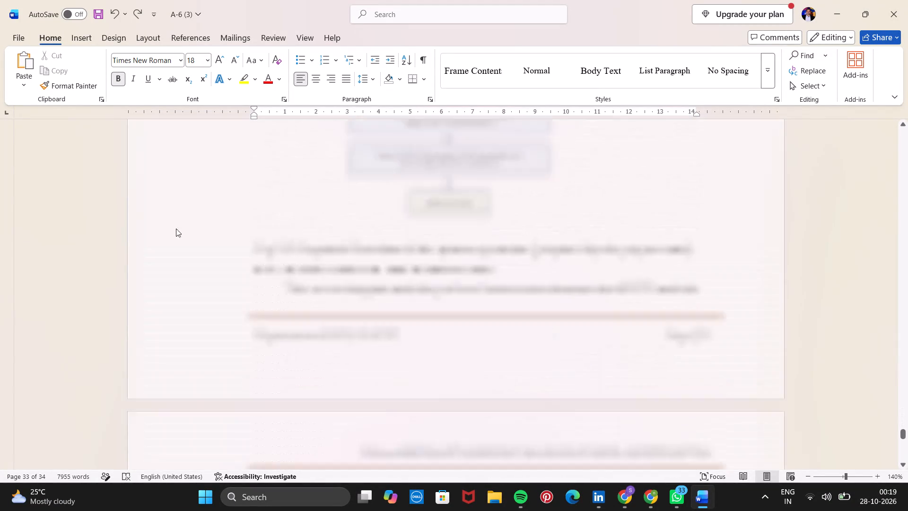
pyautogui.scroll(-3, 176, 229)
pyautogui.scroll(6, 176, 229)
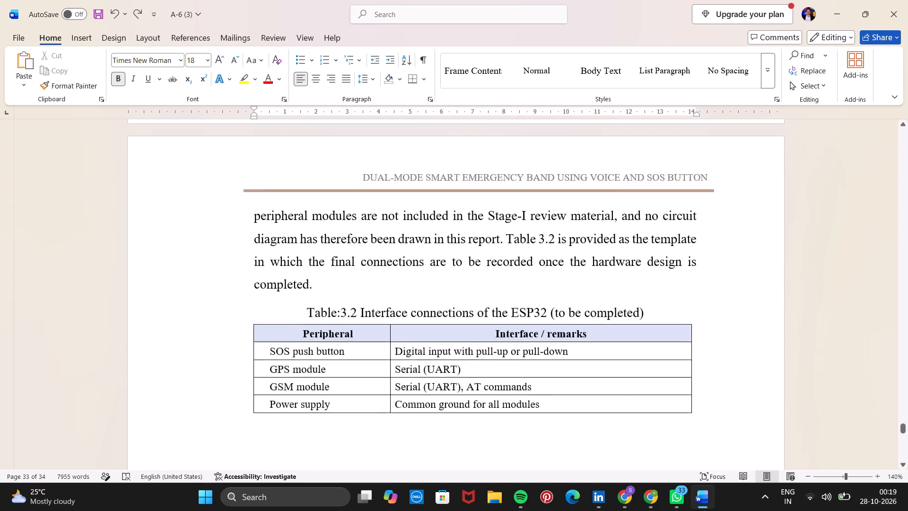
pyautogui.scroll(7, 176, 229)
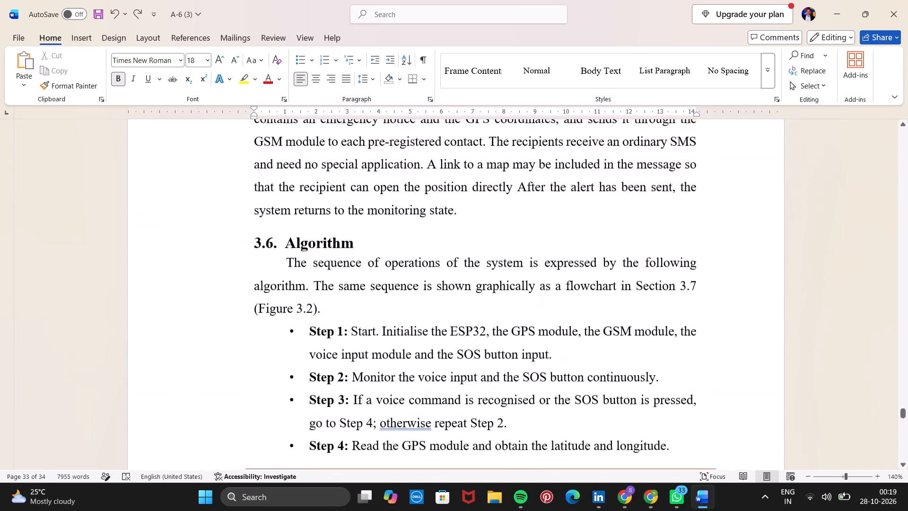
# Look back through Chapter 3 from section 3.6 Algorithm via the hardware and architecture sections to section 2.5 Existing Model versus Proposed Model.
pyautogui.scroll(4, 176, 229)
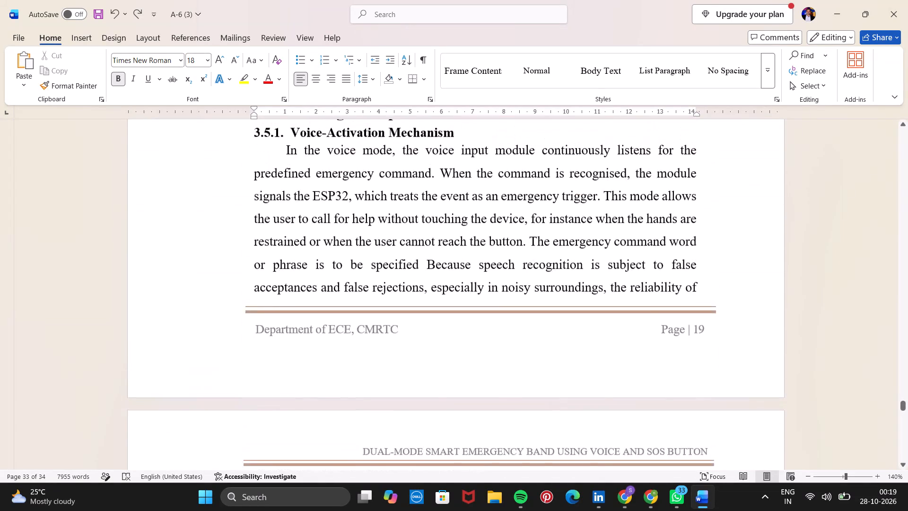
pyautogui.scroll(9, 176, 229)
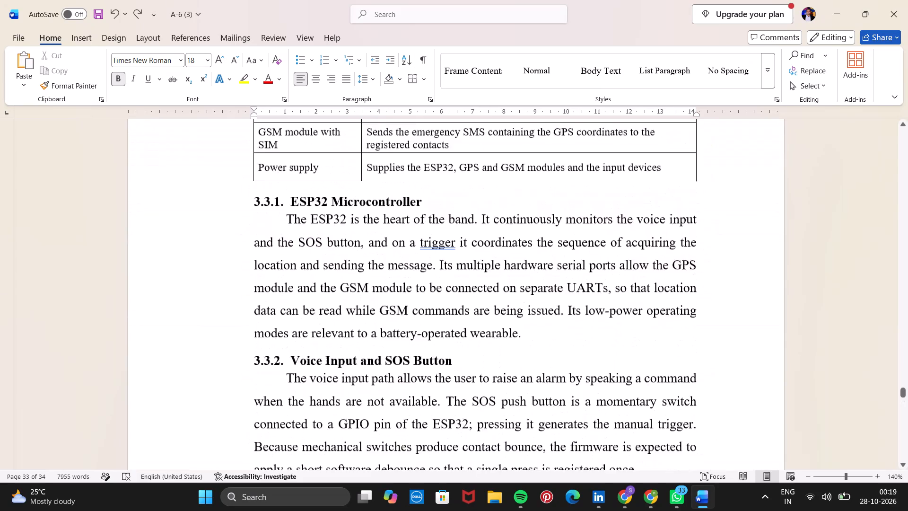
pyautogui.scroll(9, 176, 229)
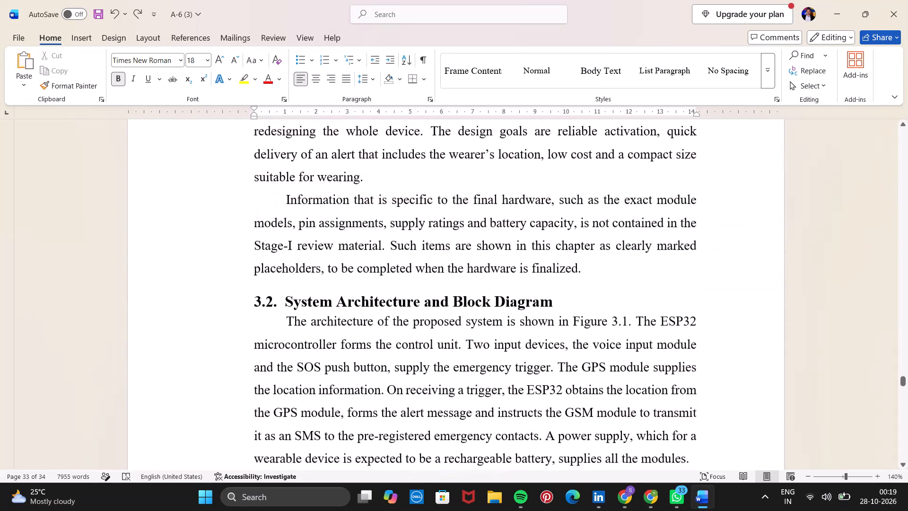
pyautogui.scroll(6, 176, 229)
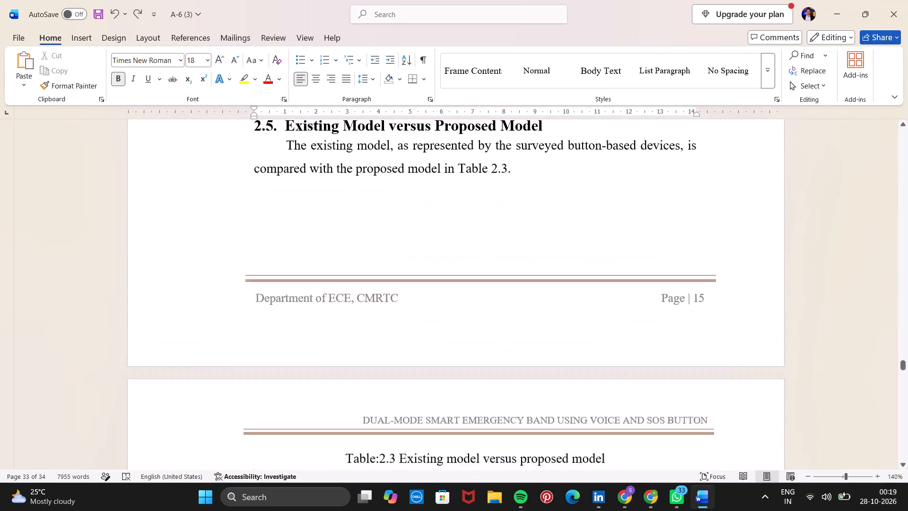
# Look back through Chapter 2 from section 2.4 via the surveyed papers and on to the report's title page.
pyautogui.scroll(5, 176, 229)
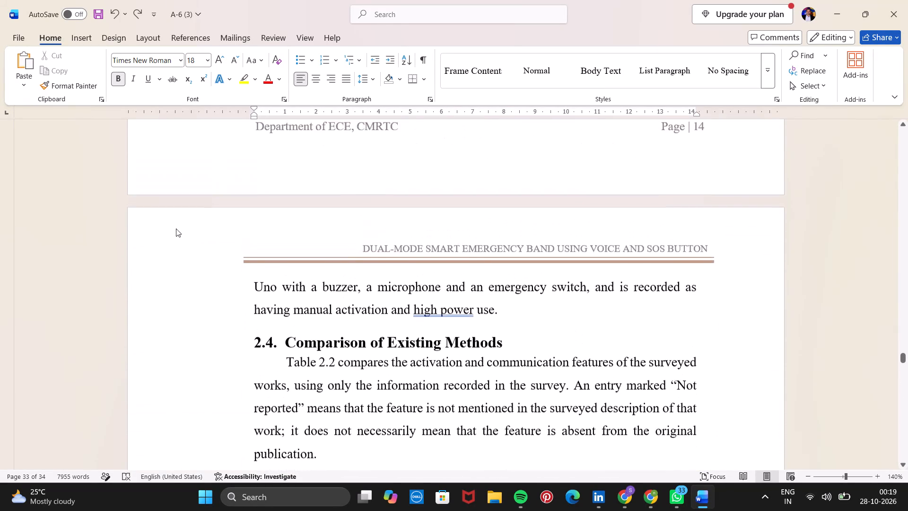
pyautogui.scroll(6, 176, 229)
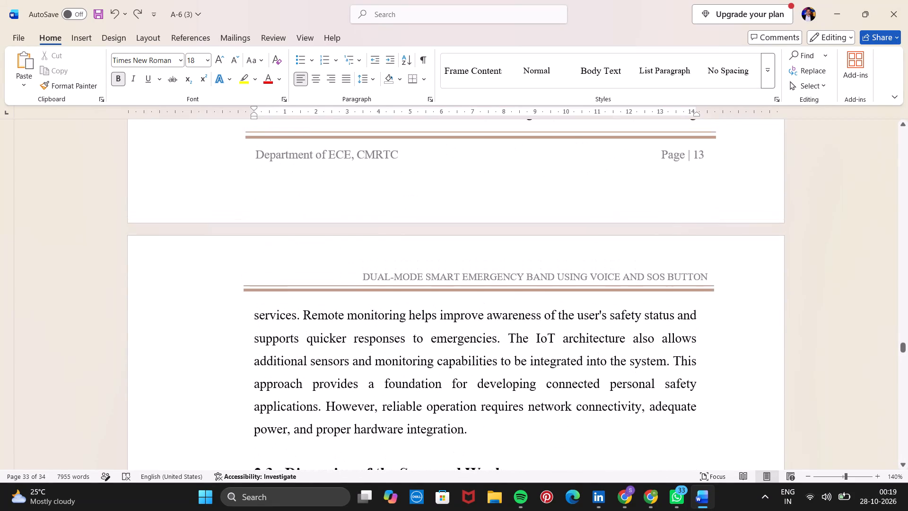
pyautogui.click(176, 229)
pyautogui.scroll(-4, 176, 229)
pyautogui.click(176, 229)
pyautogui.scroll(1, 176, 229)
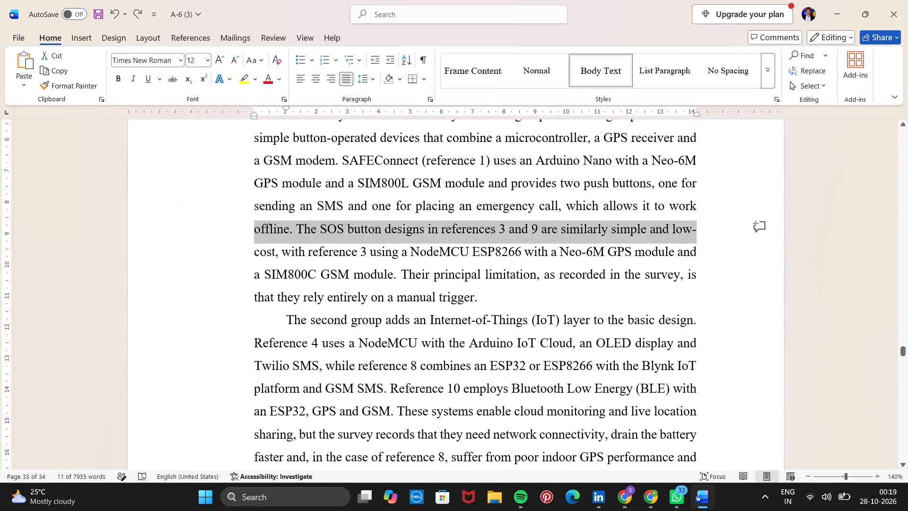
pyautogui.scroll(6, 176, 229)
pyautogui.click(176, 255)
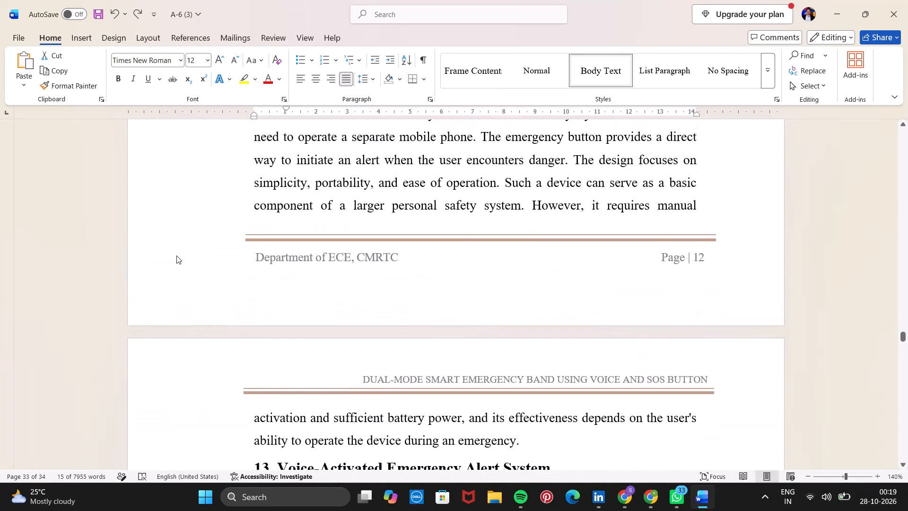
pyautogui.scroll(6, 176, 255)
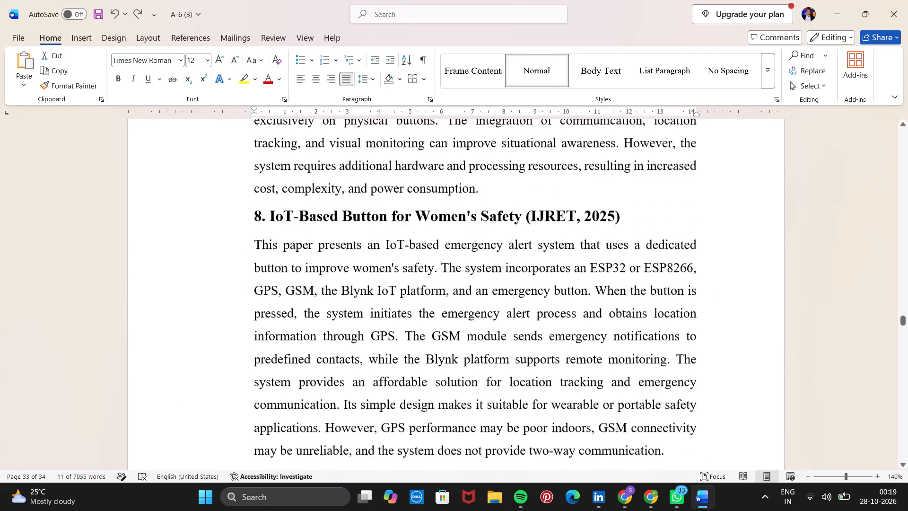
pyautogui.scroll(10, 176, 255)
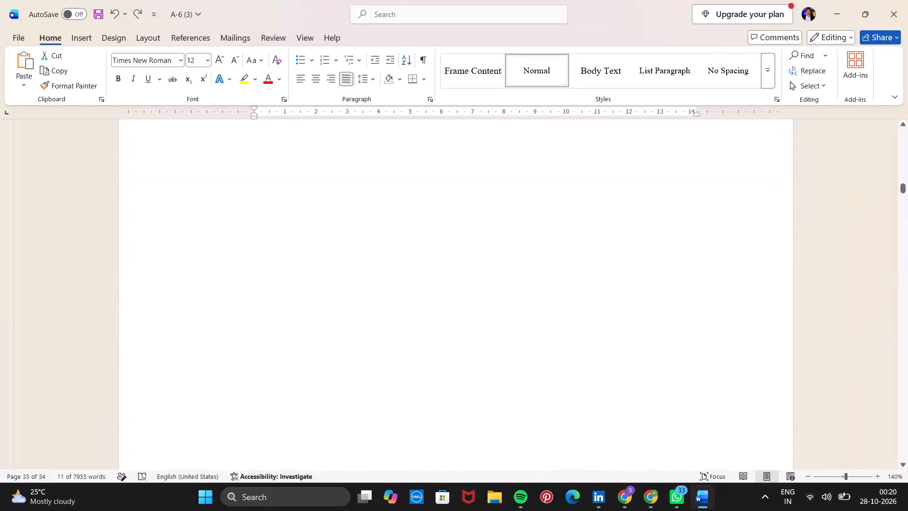
pyautogui.scroll(17, 176, 255)
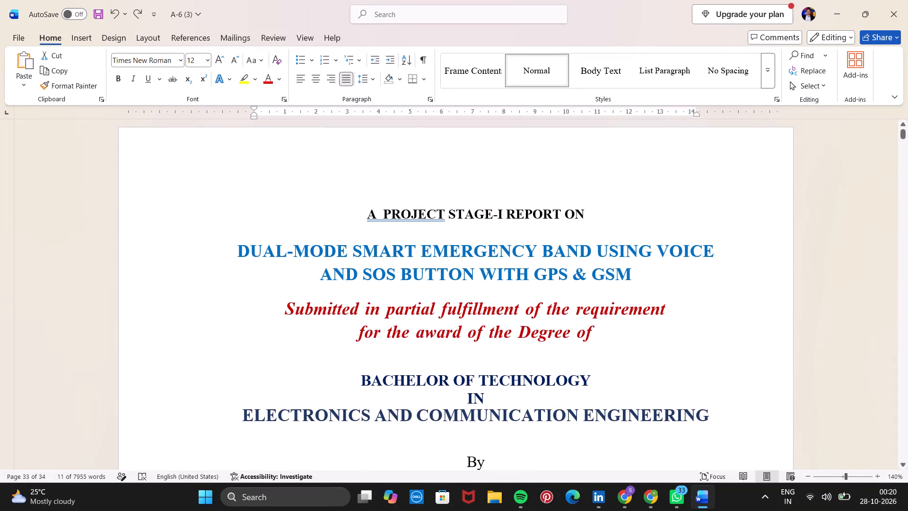
# Look over the title page from the Project Stage-I report heading down to the list of students.
pyautogui.click(308, 226)
pyautogui.scroll(-1, 312, 167)
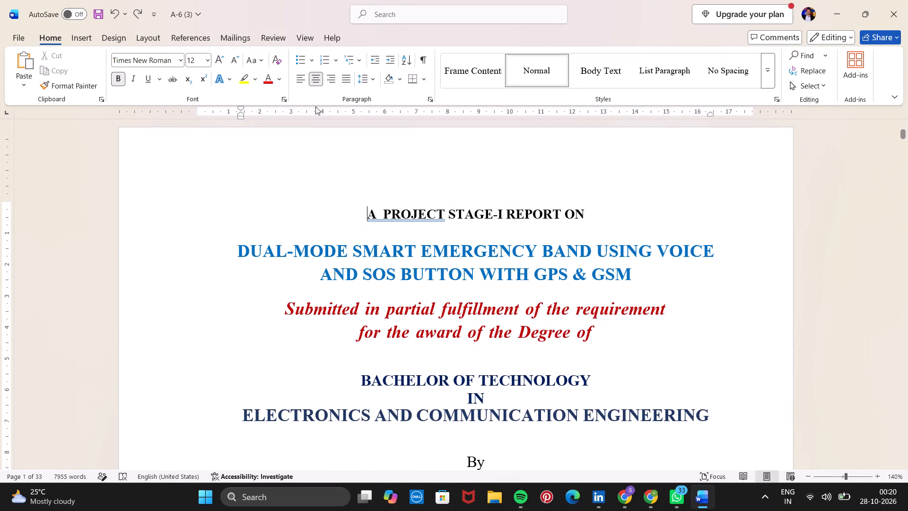
pyautogui.scroll(-2, 315, 106)
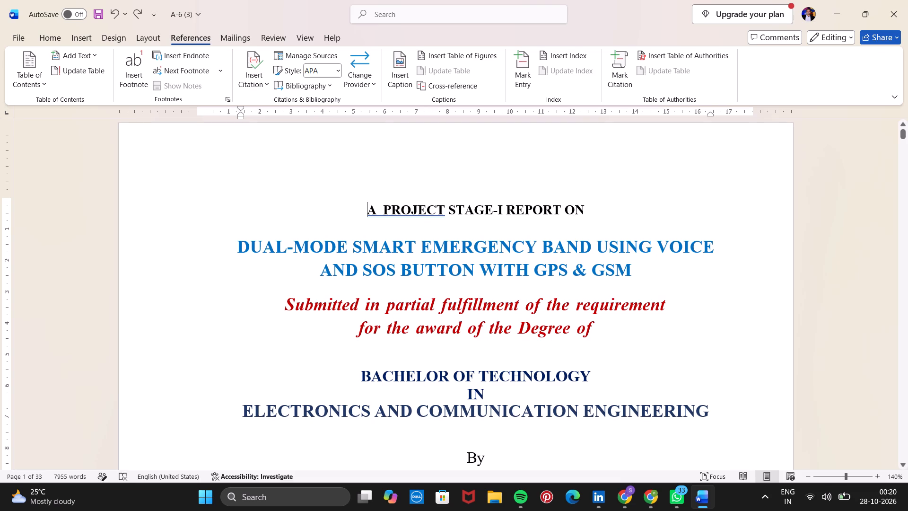
pyautogui.click(190, 127)
pyautogui.scroll(-1, 190, 127)
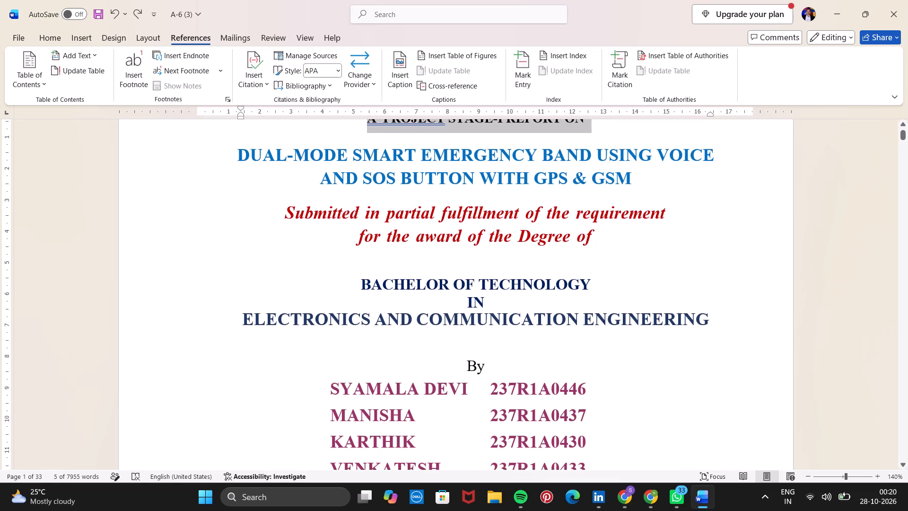